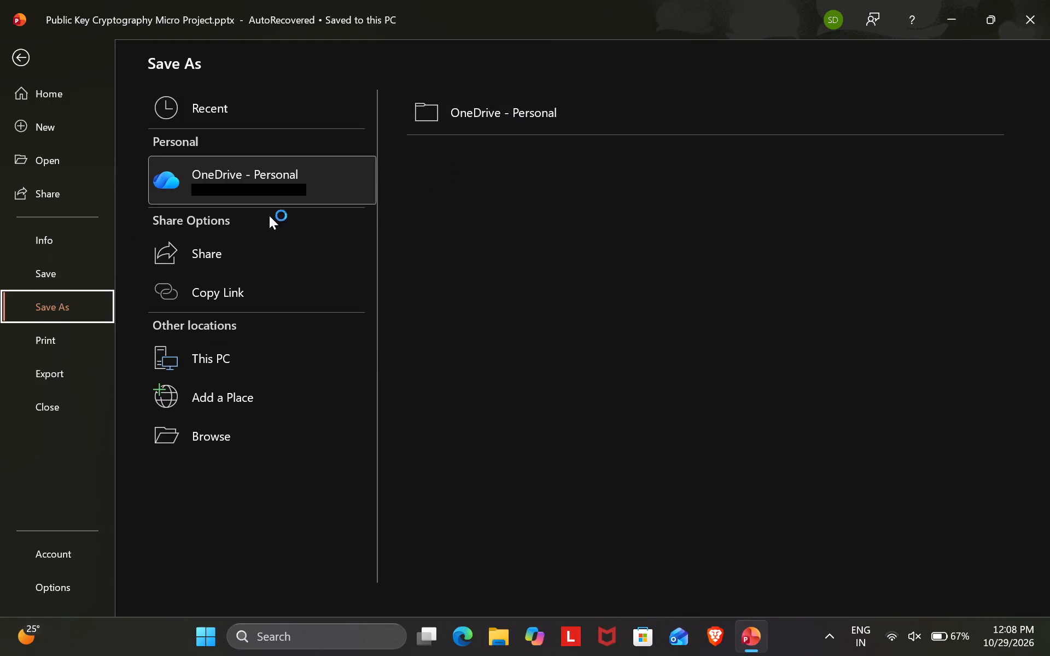
# Examine the recovered presentation's slides, including the project plan, the maths, the key exchange and message examples, and the helper methods.
pyautogui.click(1049, 16)
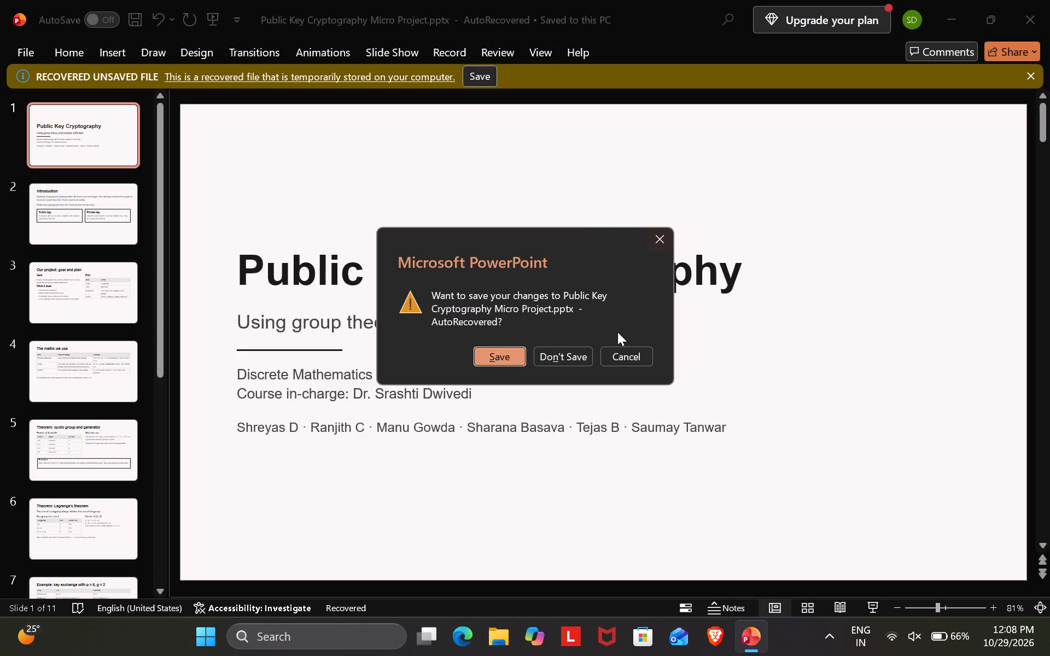
pyautogui.click(633, 348)
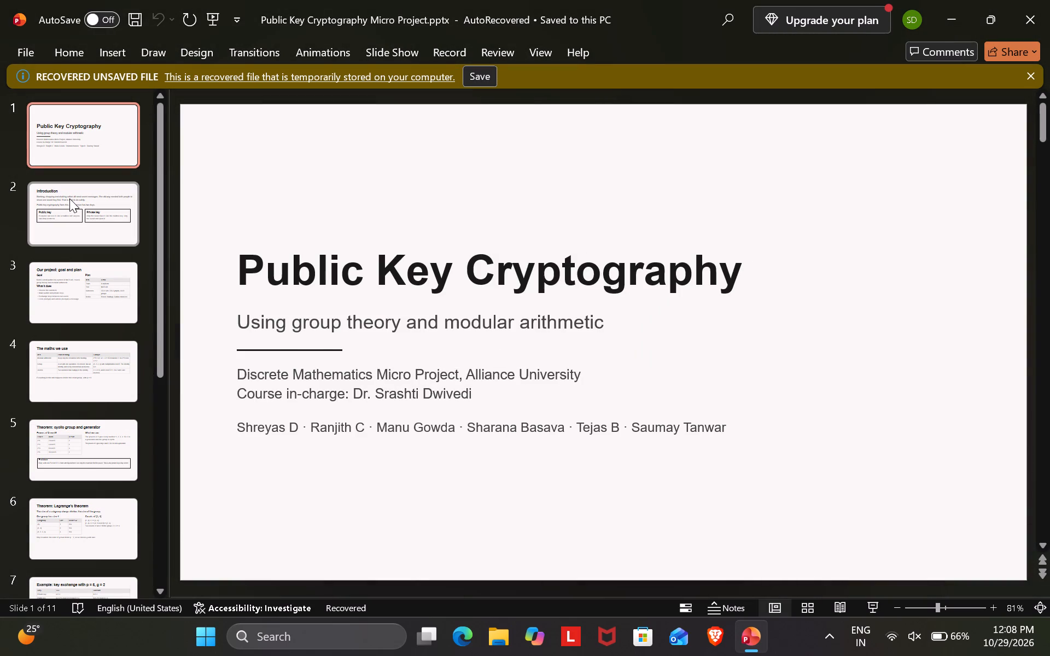
pyautogui.click(69, 198)
pyautogui.click(95, 278)
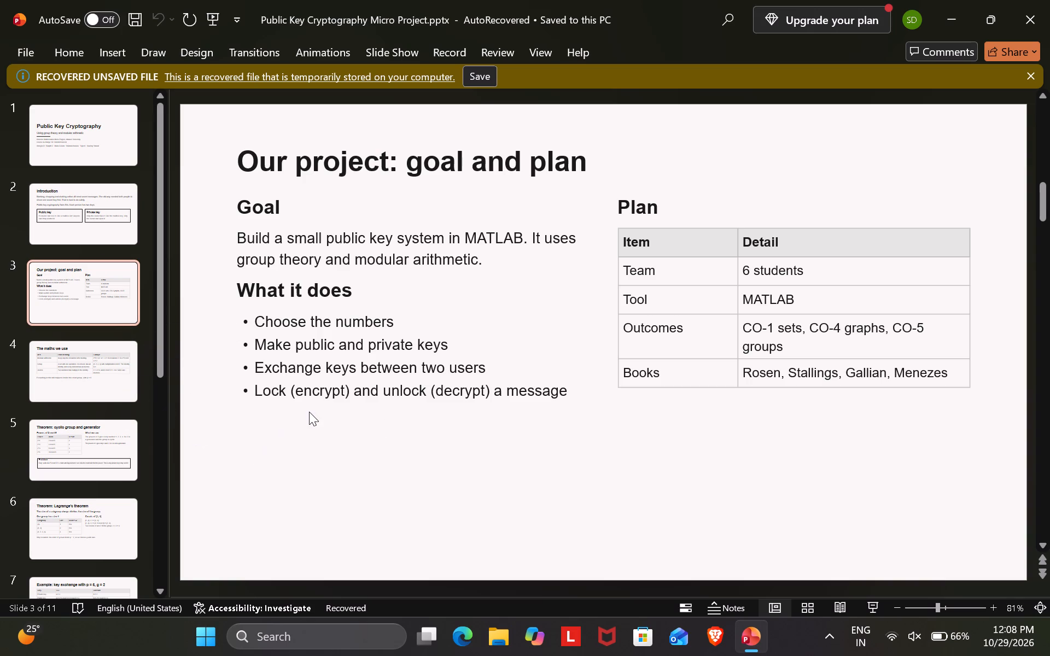
pyautogui.scroll(-4, 495, 391)
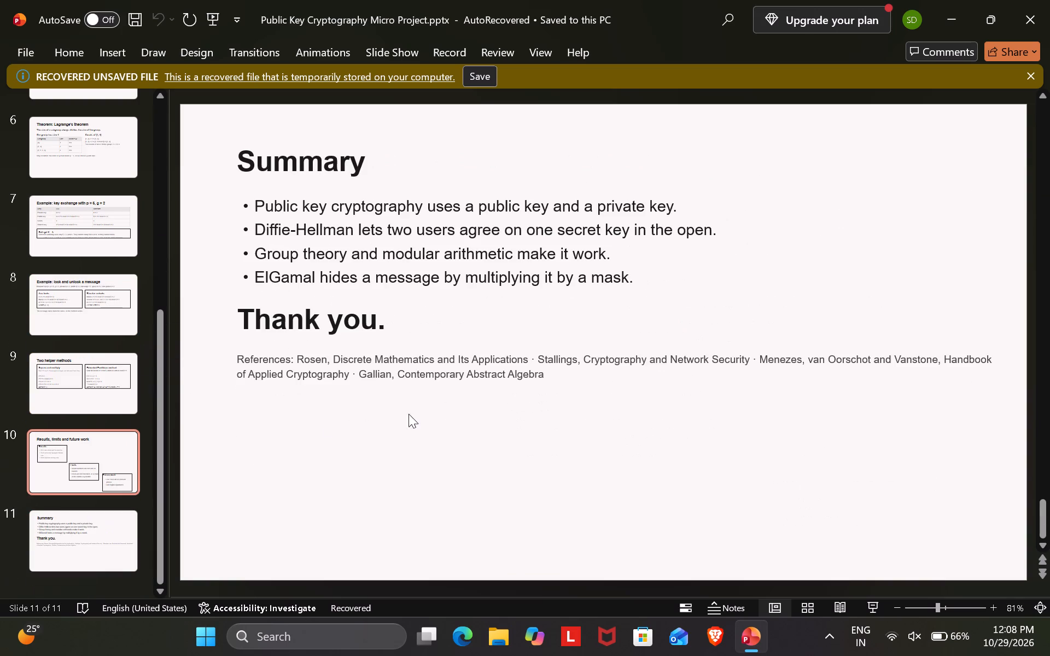
pyautogui.scroll(3, 314, 407)
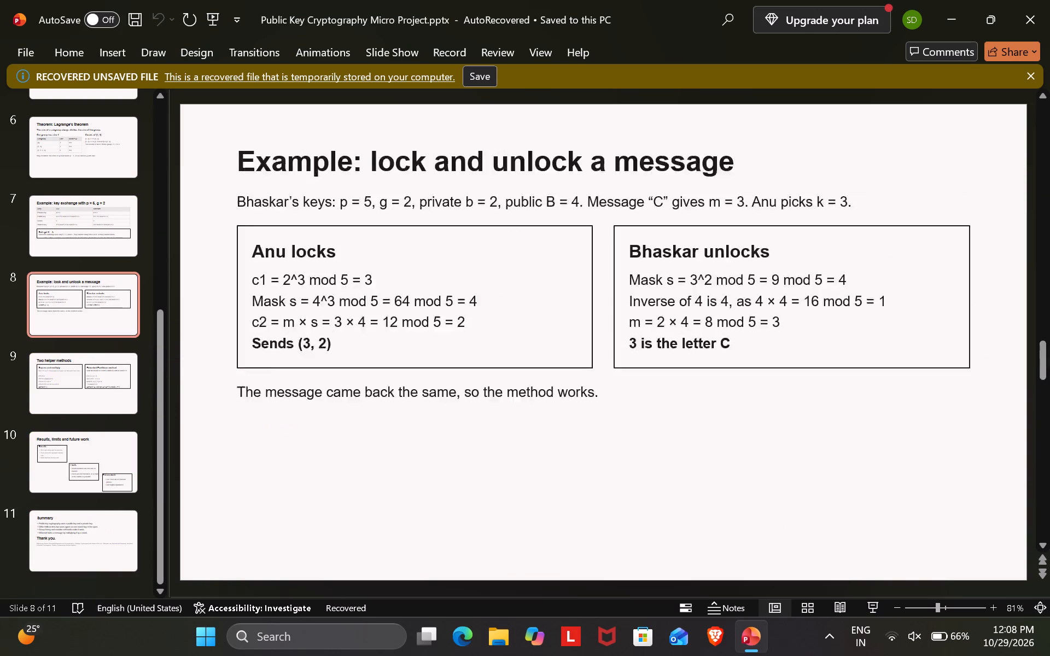
pyautogui.scroll(5, 314, 407)
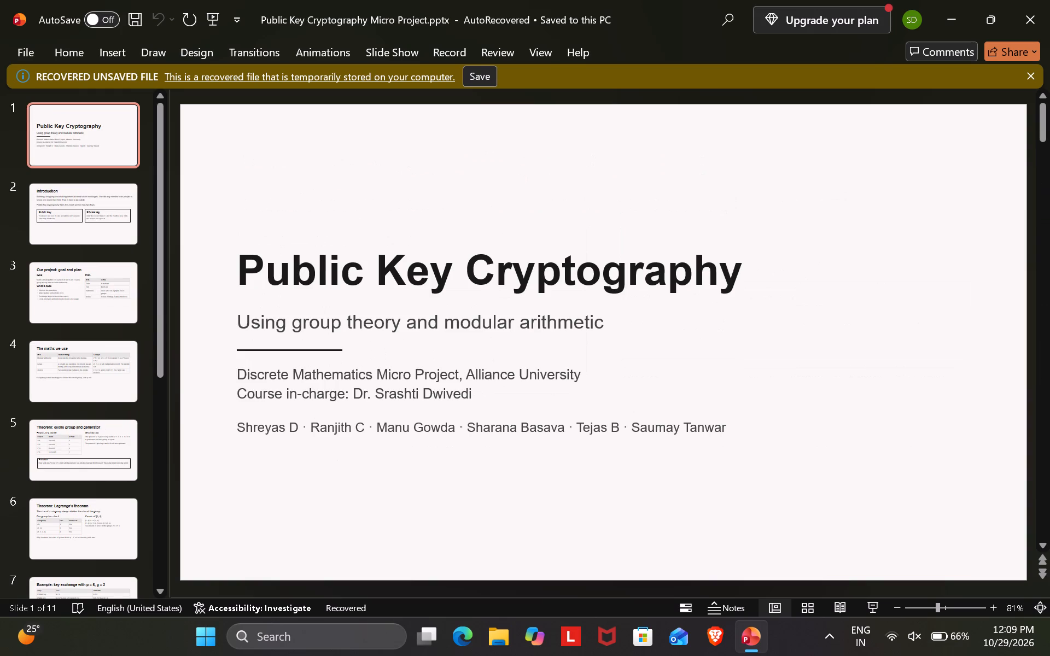
pyautogui.click(107, 280)
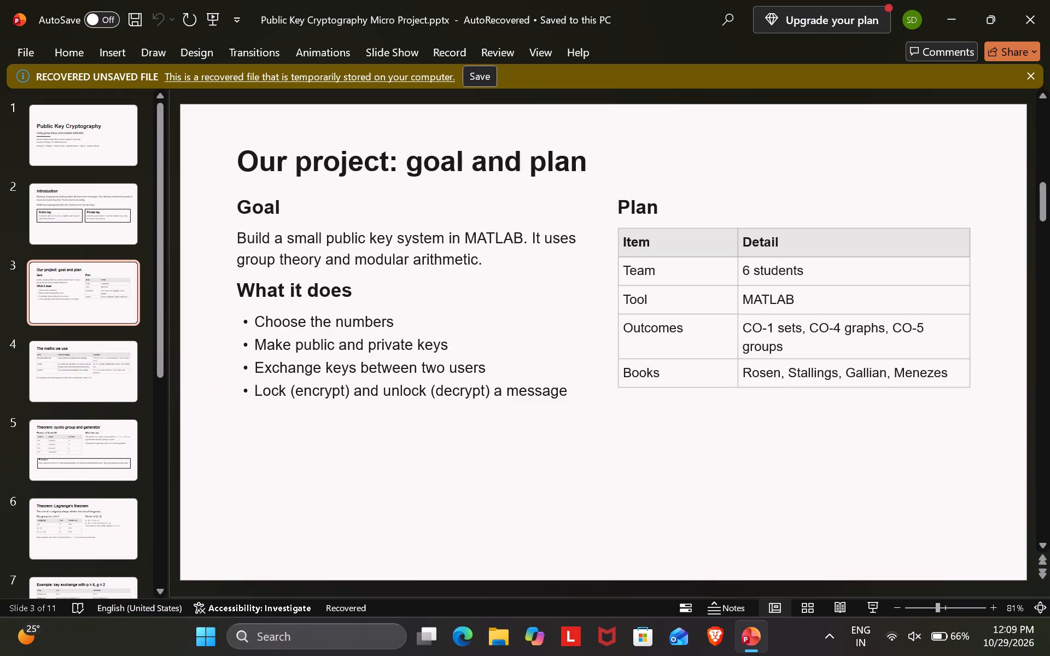
pyautogui.click(92, 370)
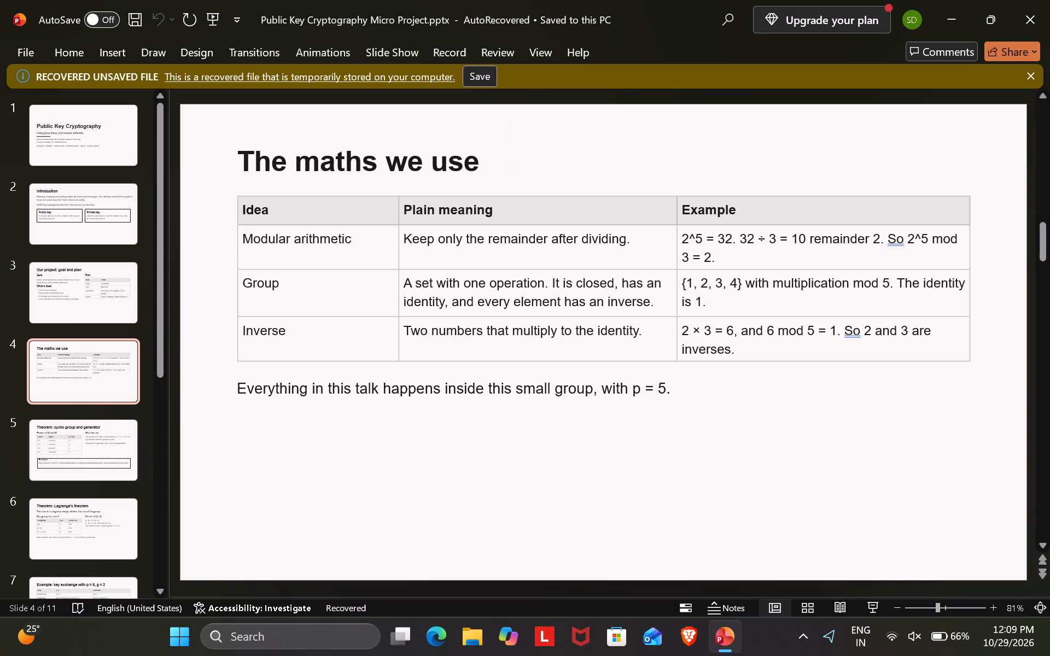
pyautogui.click(107, 268)
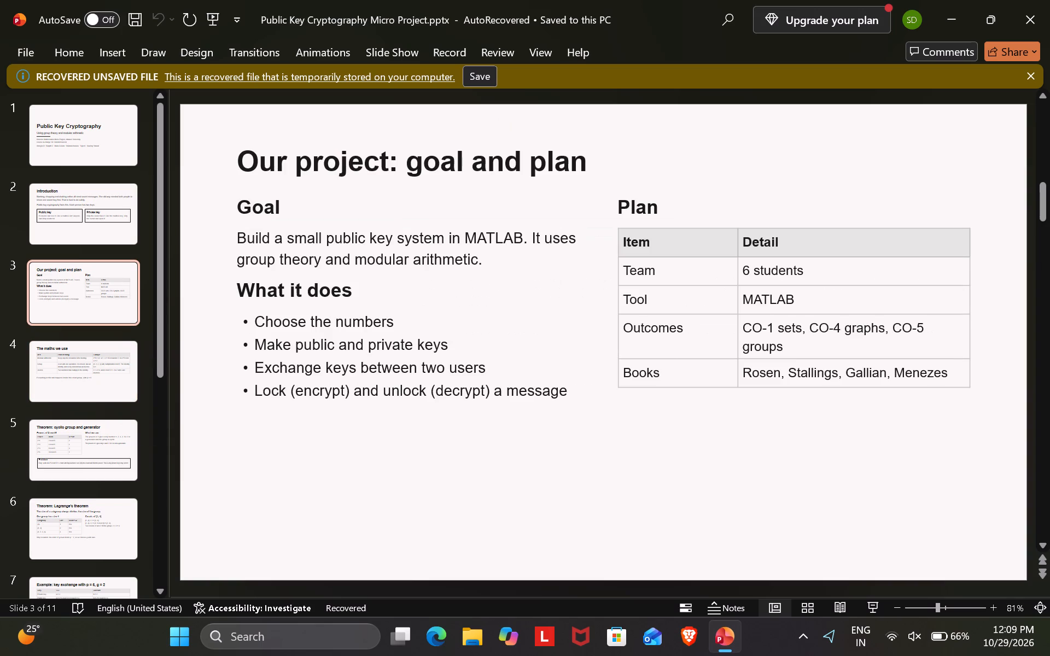
pyautogui.click(50, 390)
pyautogui.scroll(-1, 110, 434)
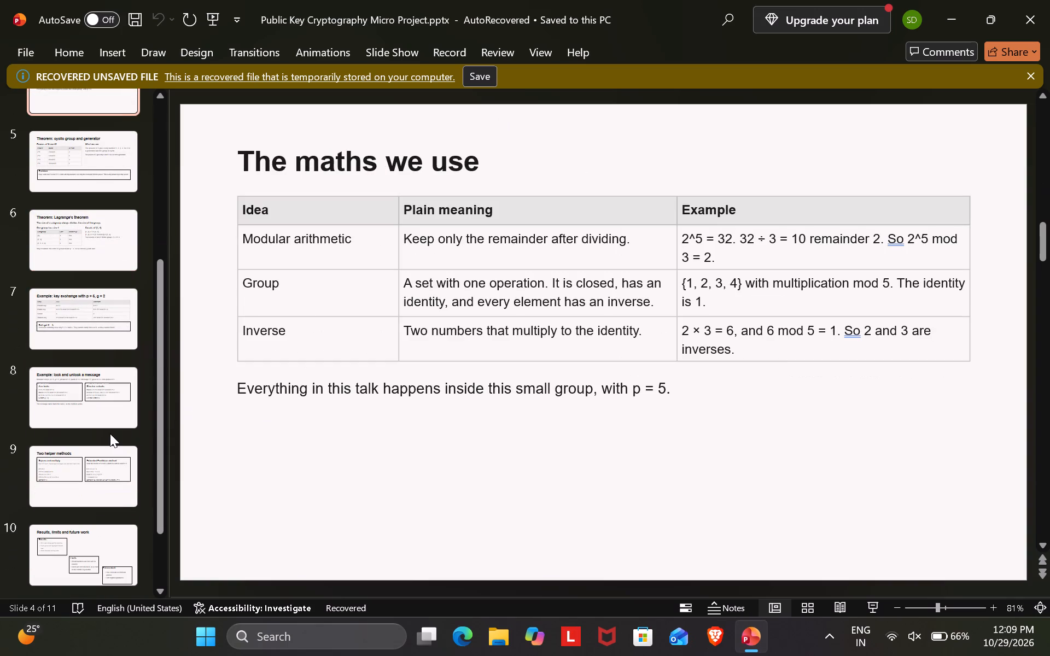
pyautogui.scroll(-1, 110, 434)
pyautogui.click(88, 384)
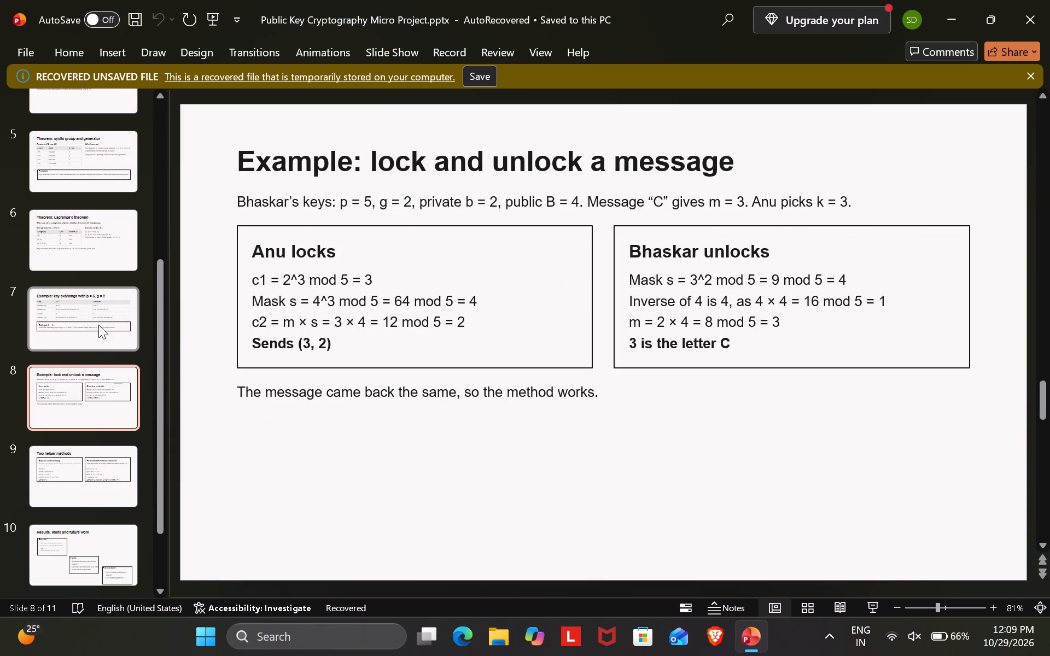
pyautogui.click(98, 325)
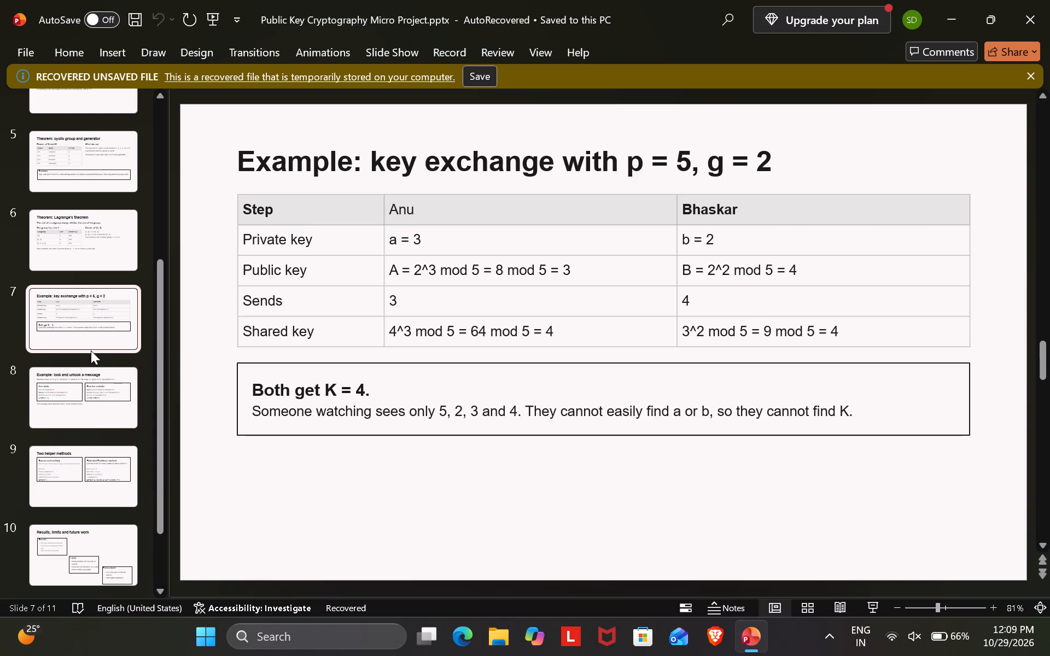
pyautogui.click(78, 462)
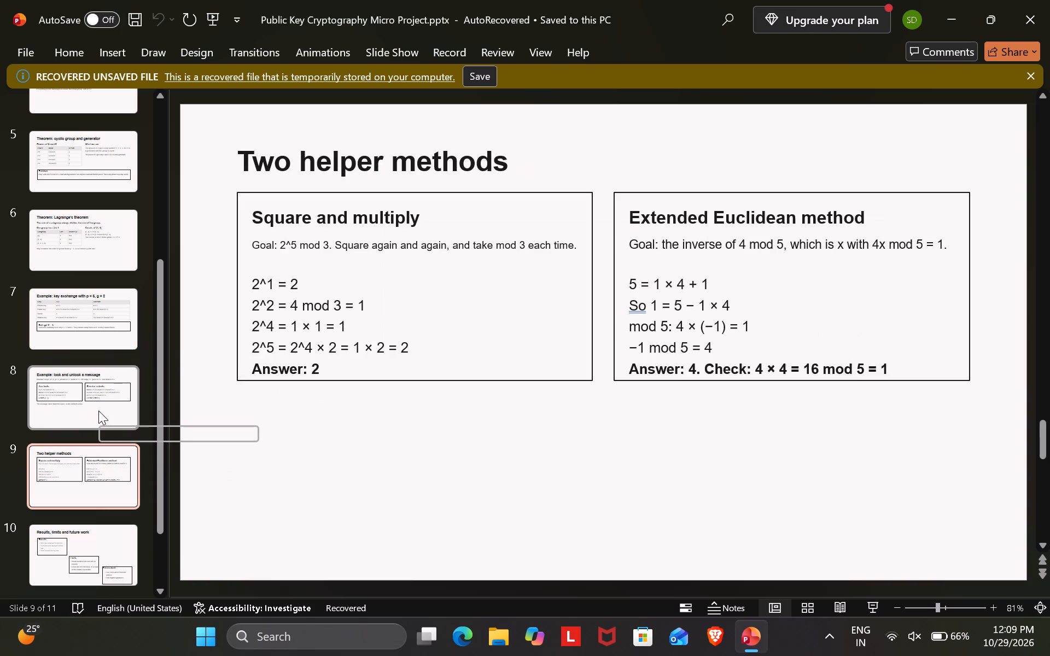
pyautogui.scroll(3, 68, 323)
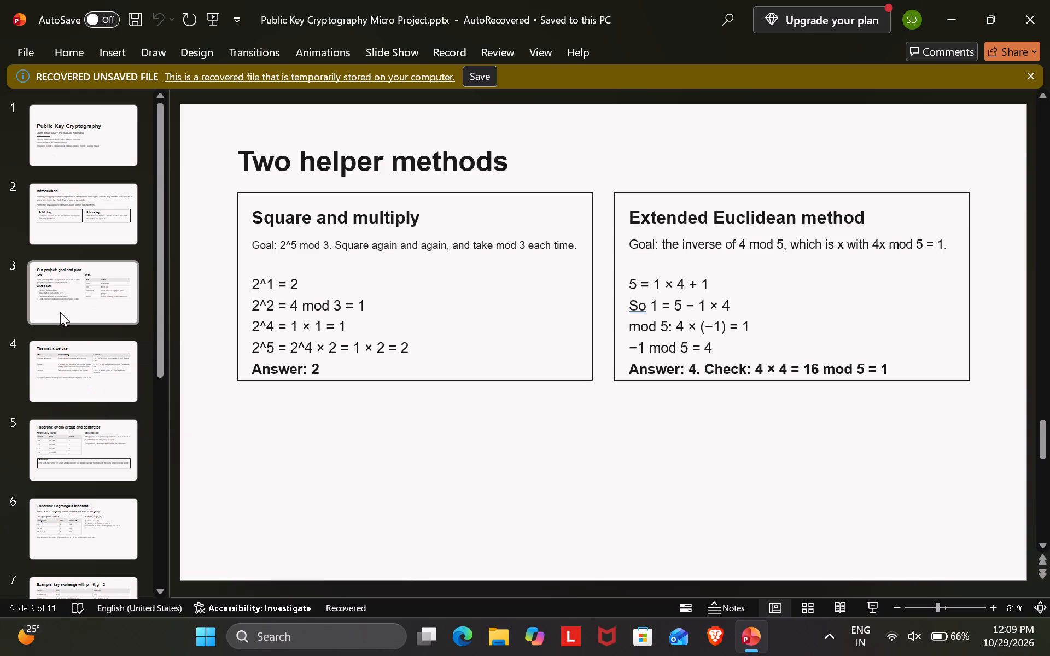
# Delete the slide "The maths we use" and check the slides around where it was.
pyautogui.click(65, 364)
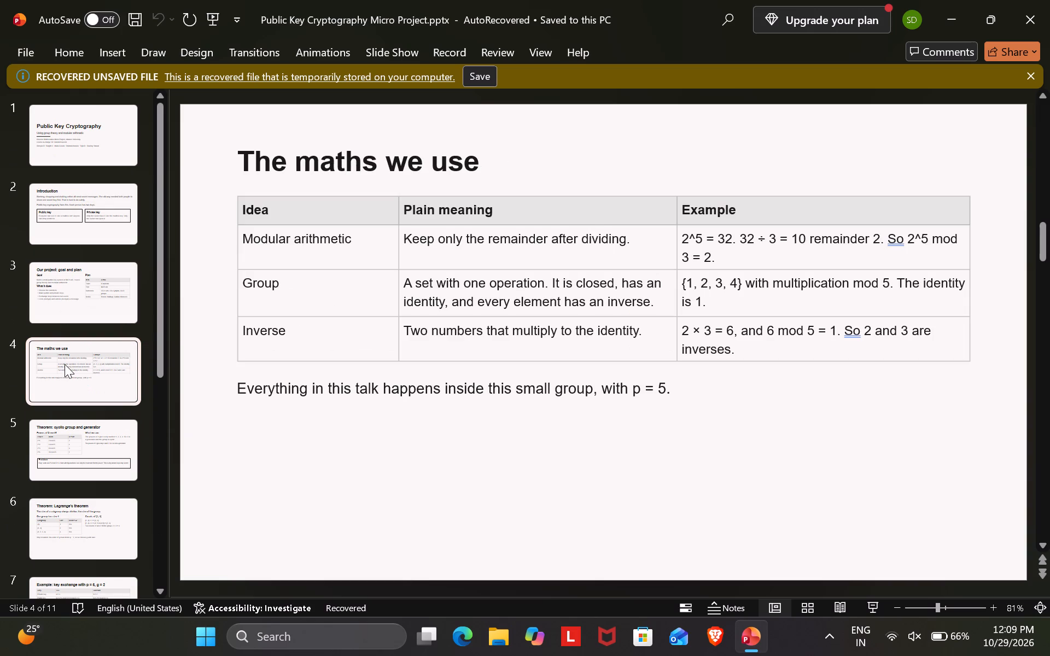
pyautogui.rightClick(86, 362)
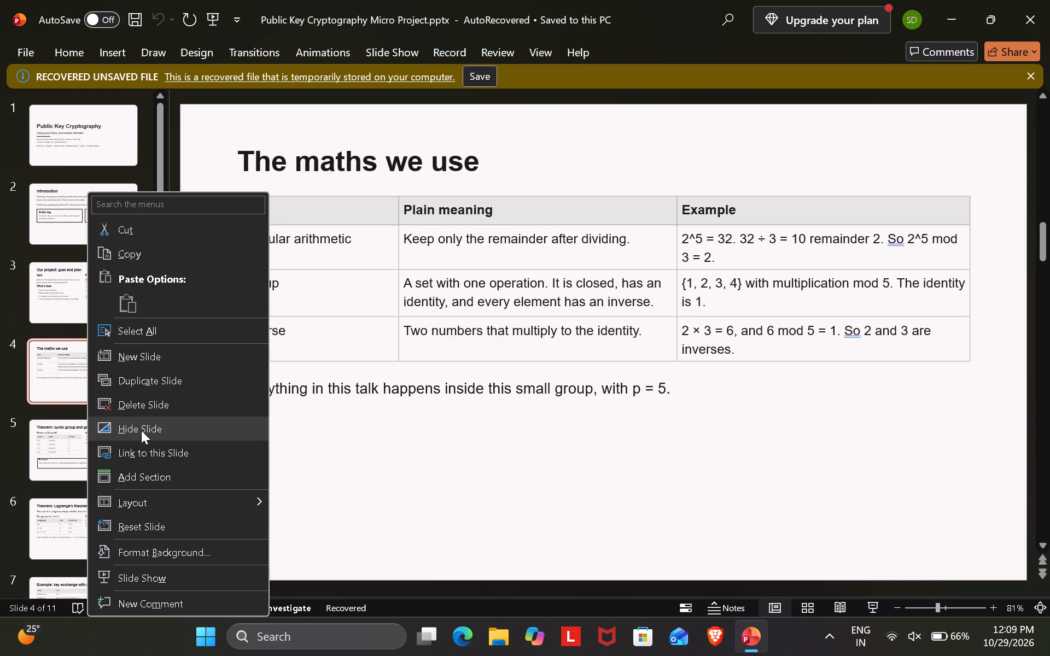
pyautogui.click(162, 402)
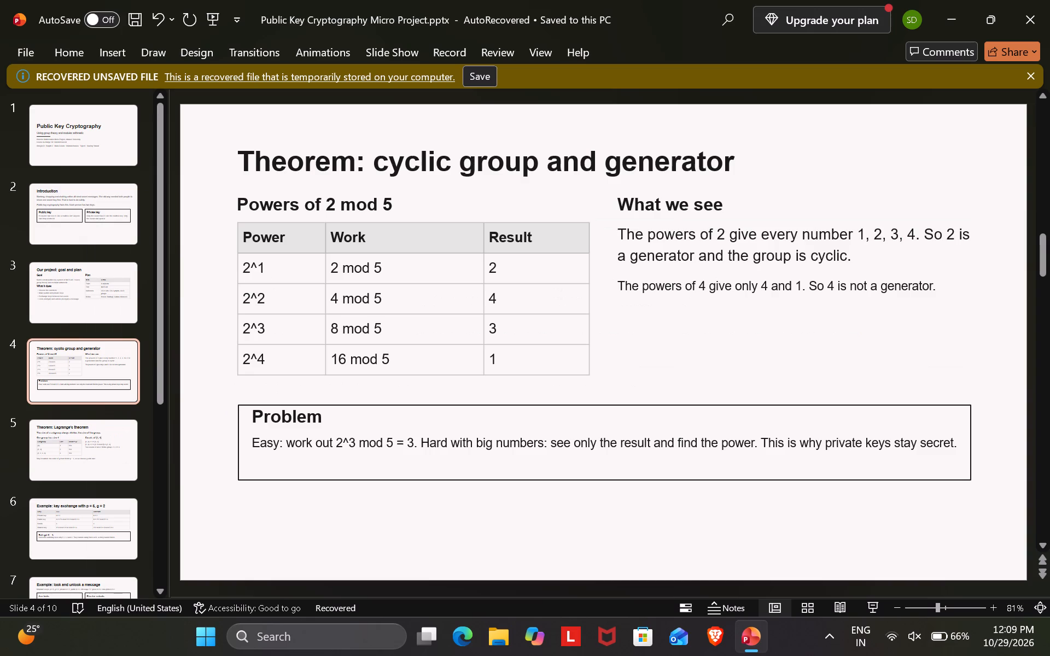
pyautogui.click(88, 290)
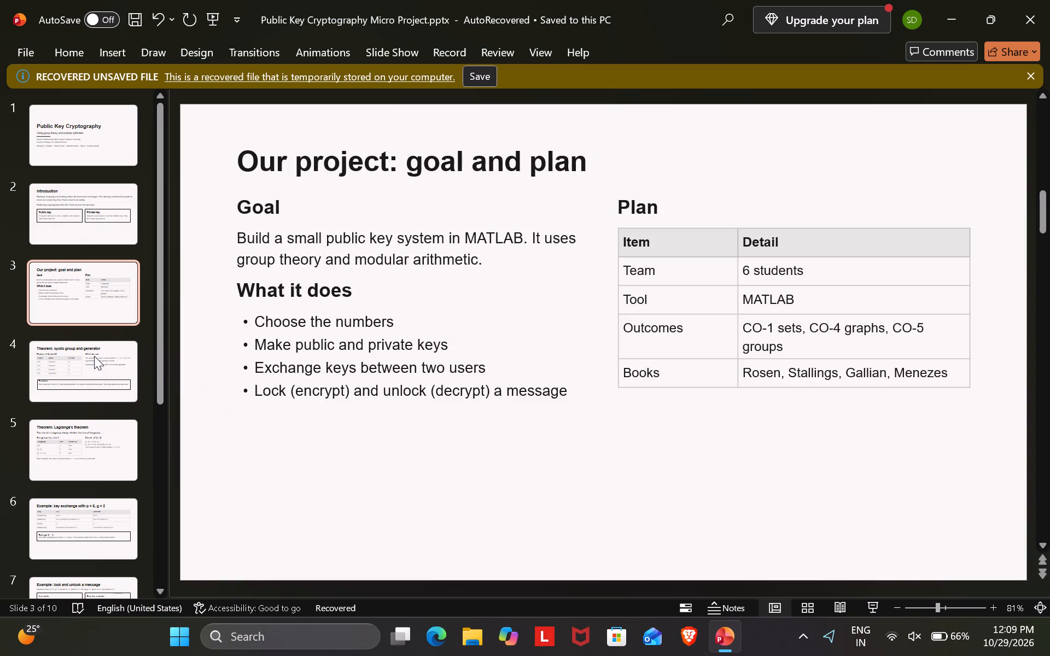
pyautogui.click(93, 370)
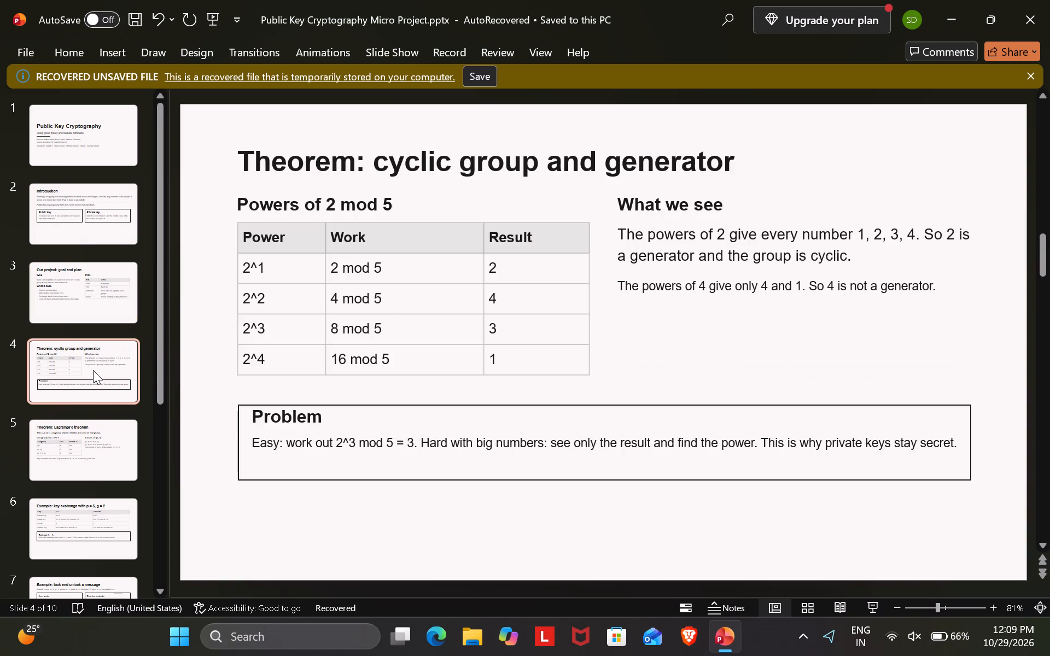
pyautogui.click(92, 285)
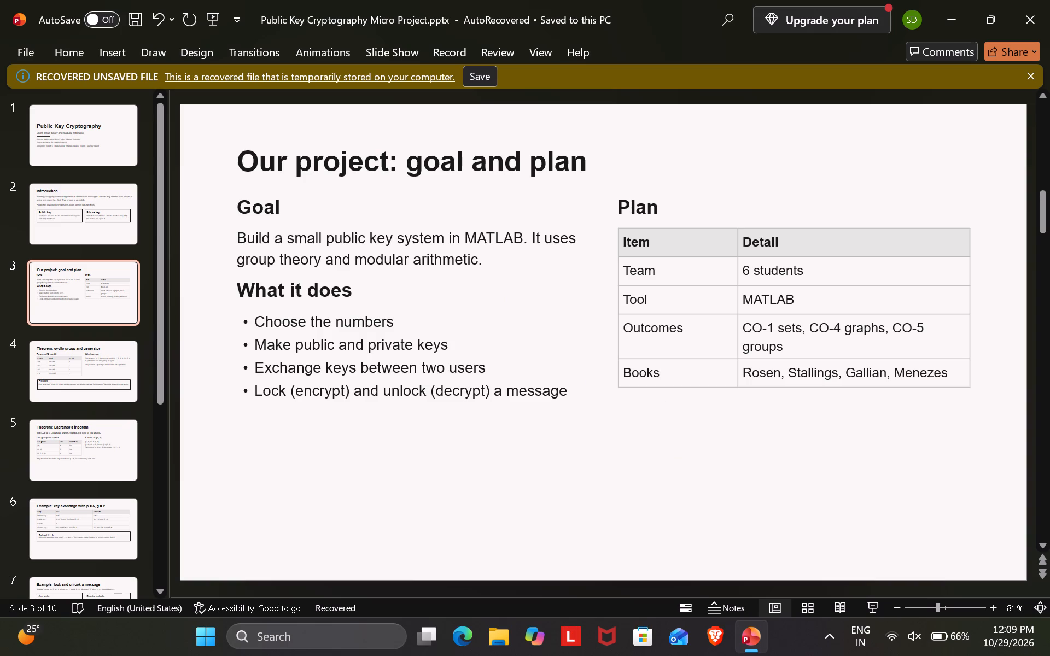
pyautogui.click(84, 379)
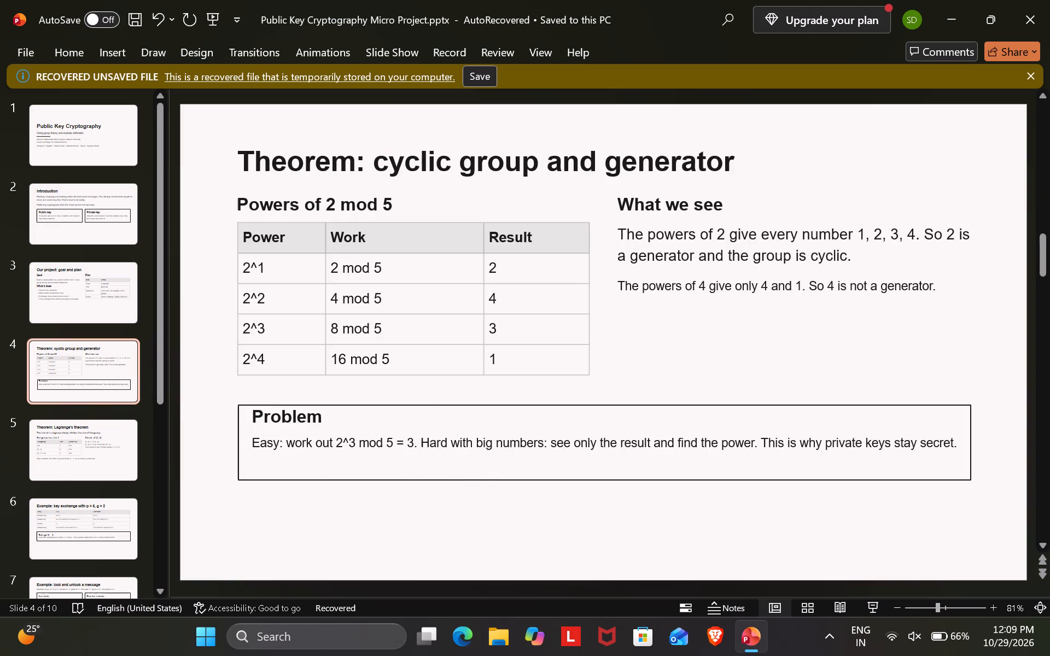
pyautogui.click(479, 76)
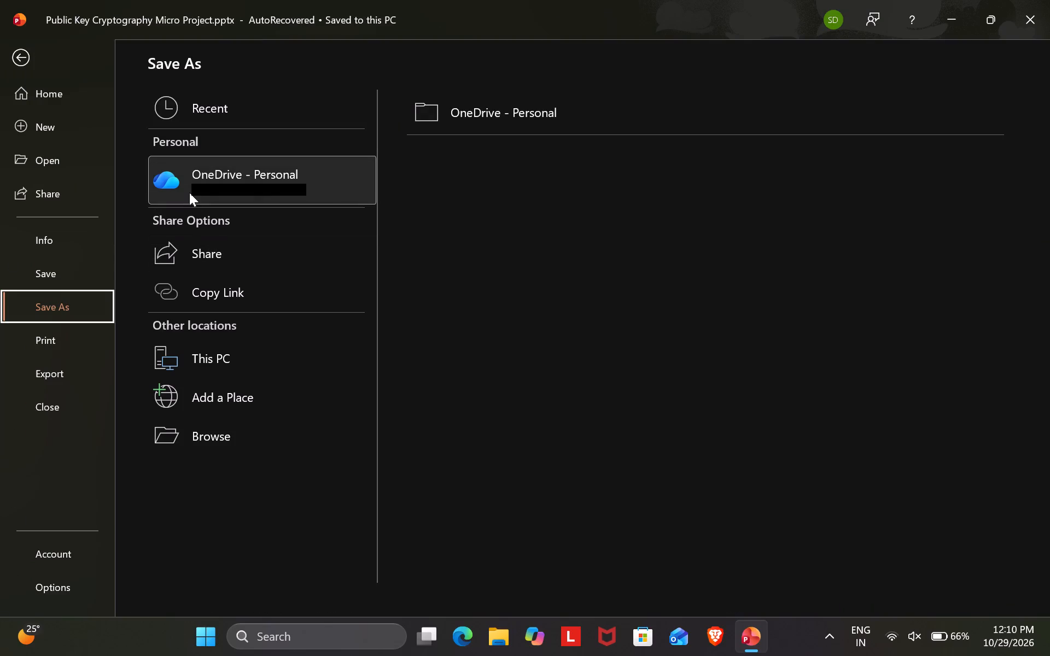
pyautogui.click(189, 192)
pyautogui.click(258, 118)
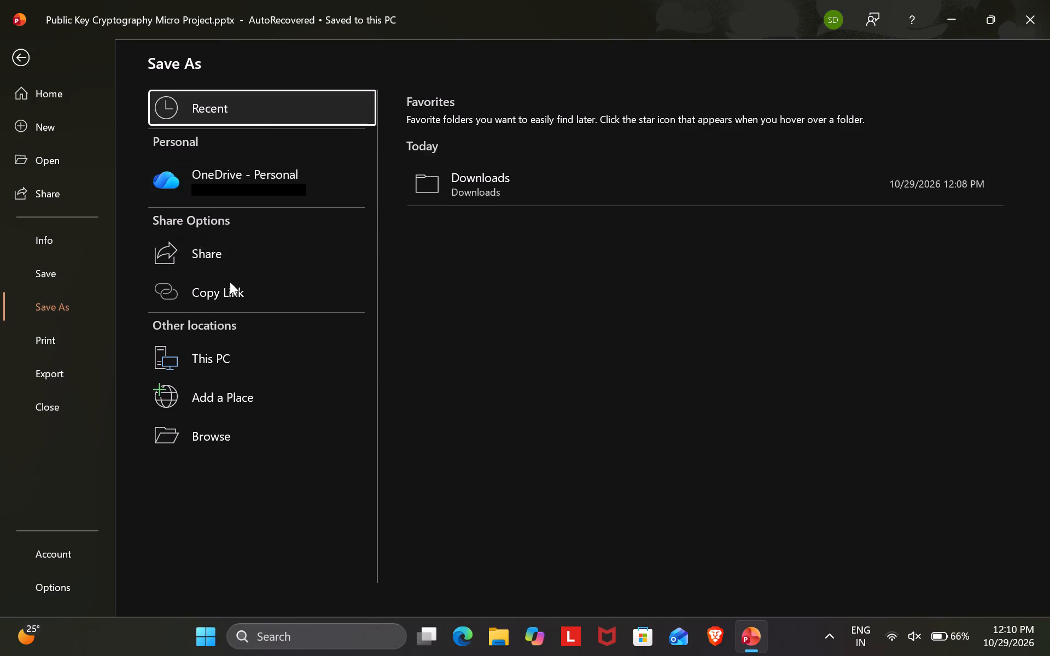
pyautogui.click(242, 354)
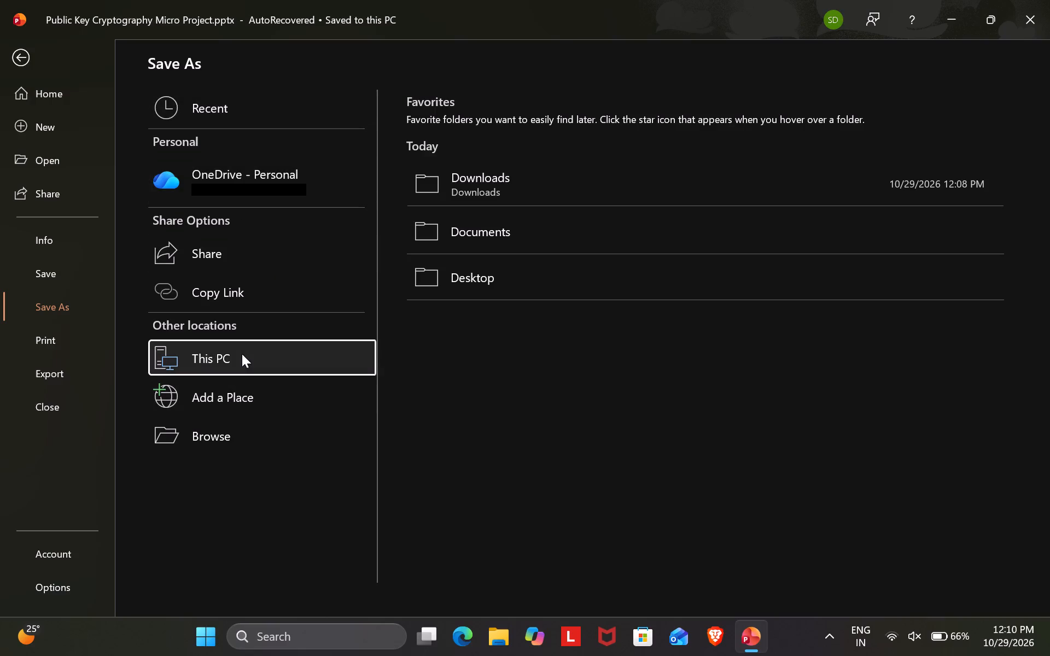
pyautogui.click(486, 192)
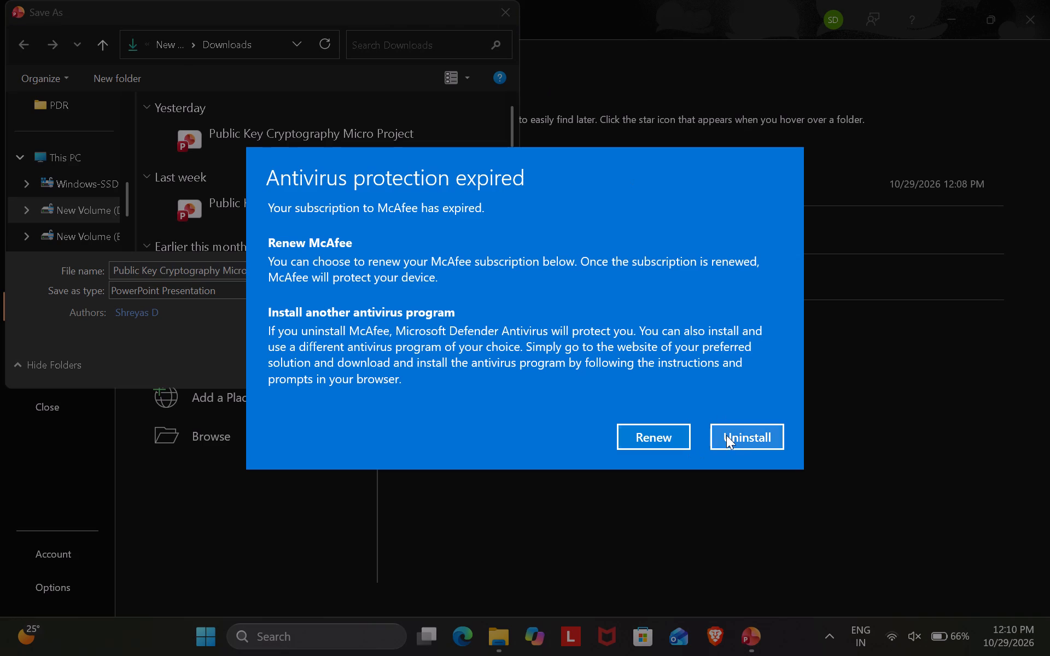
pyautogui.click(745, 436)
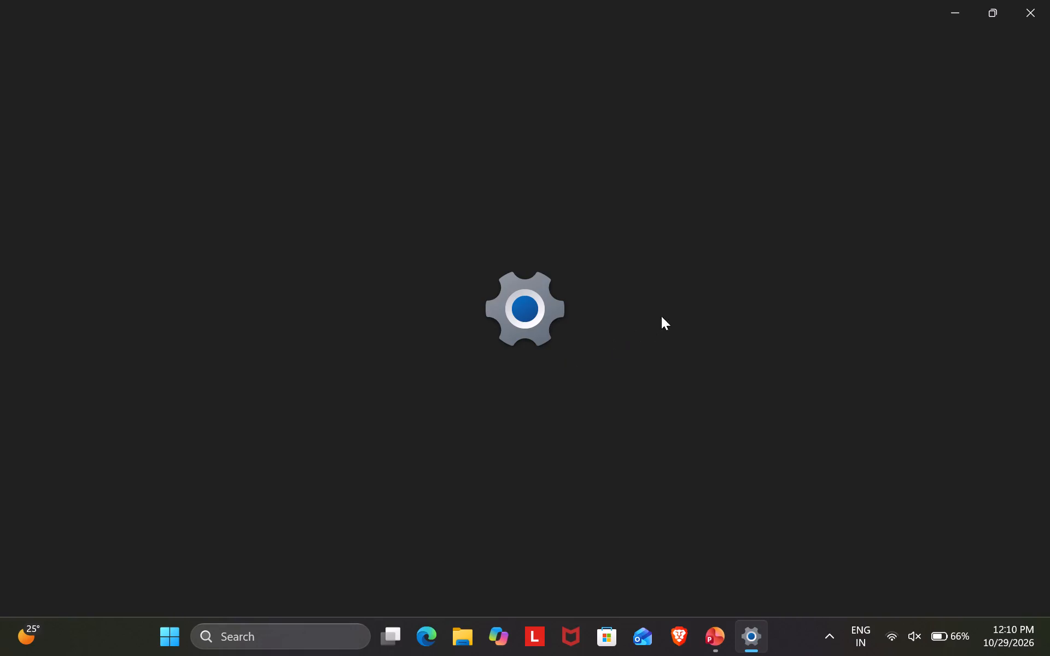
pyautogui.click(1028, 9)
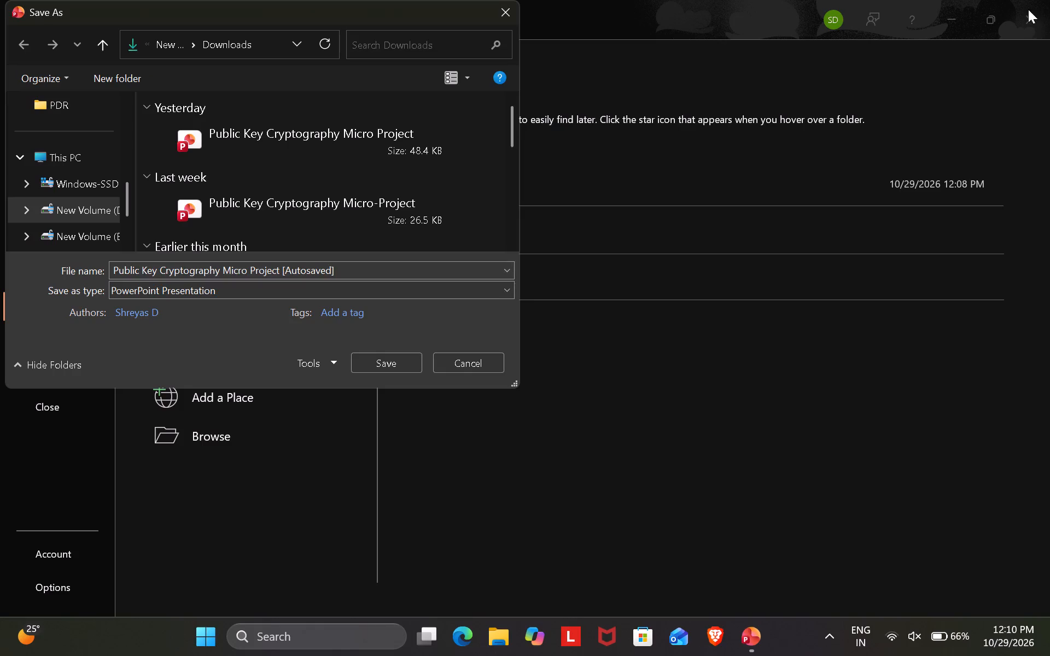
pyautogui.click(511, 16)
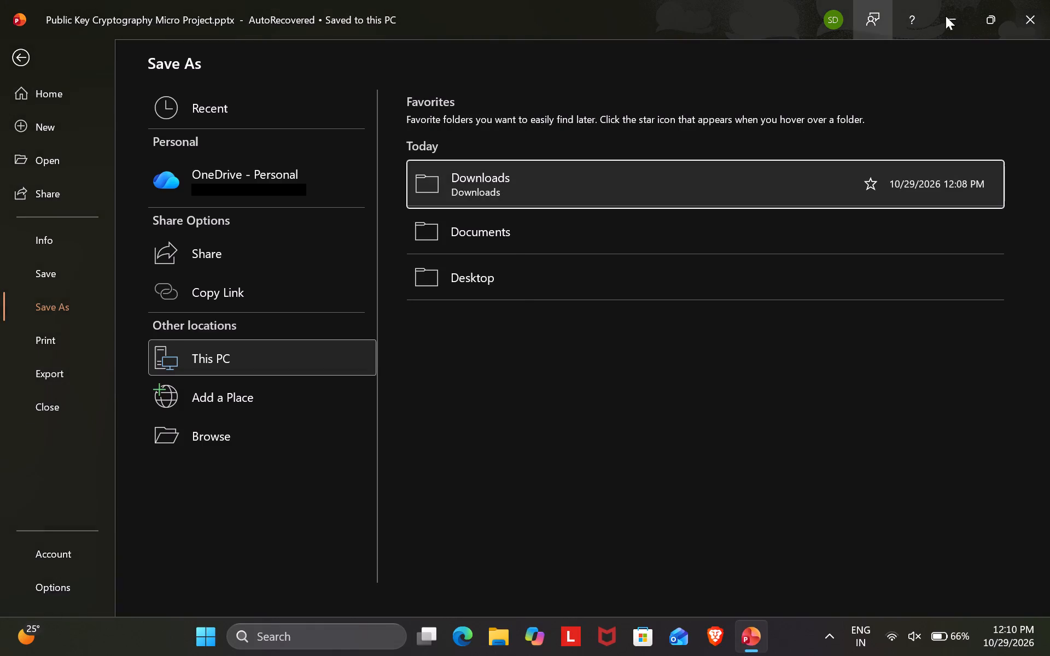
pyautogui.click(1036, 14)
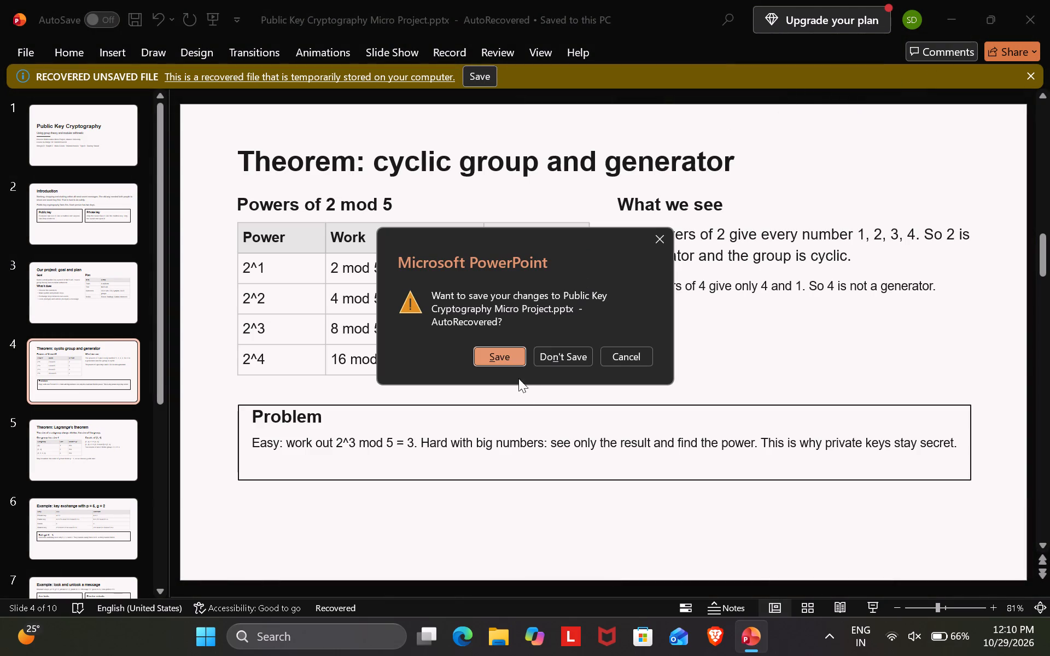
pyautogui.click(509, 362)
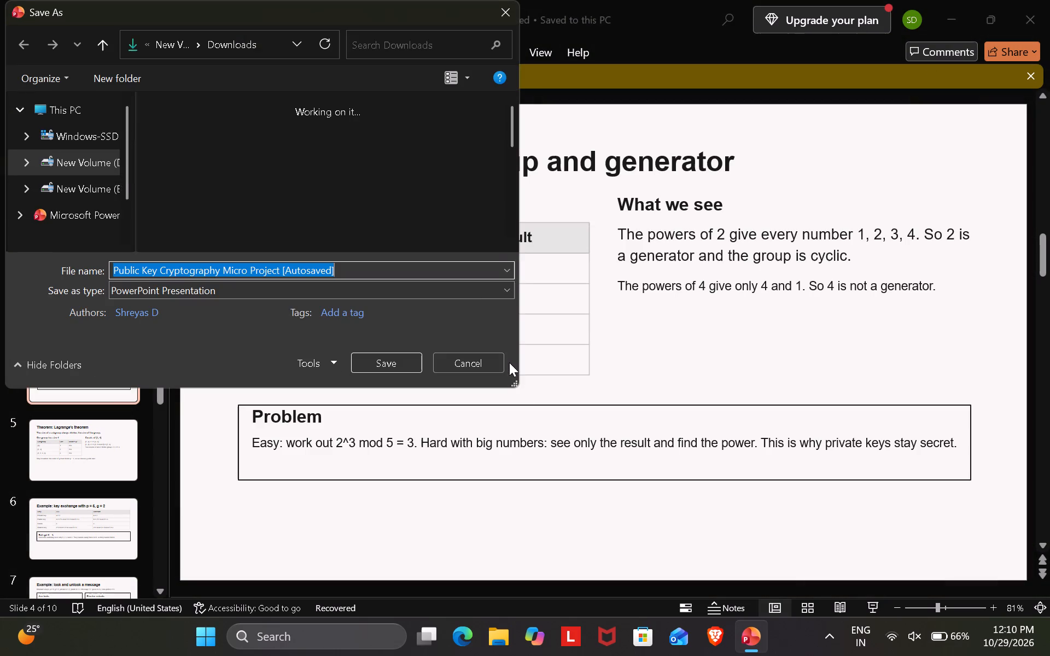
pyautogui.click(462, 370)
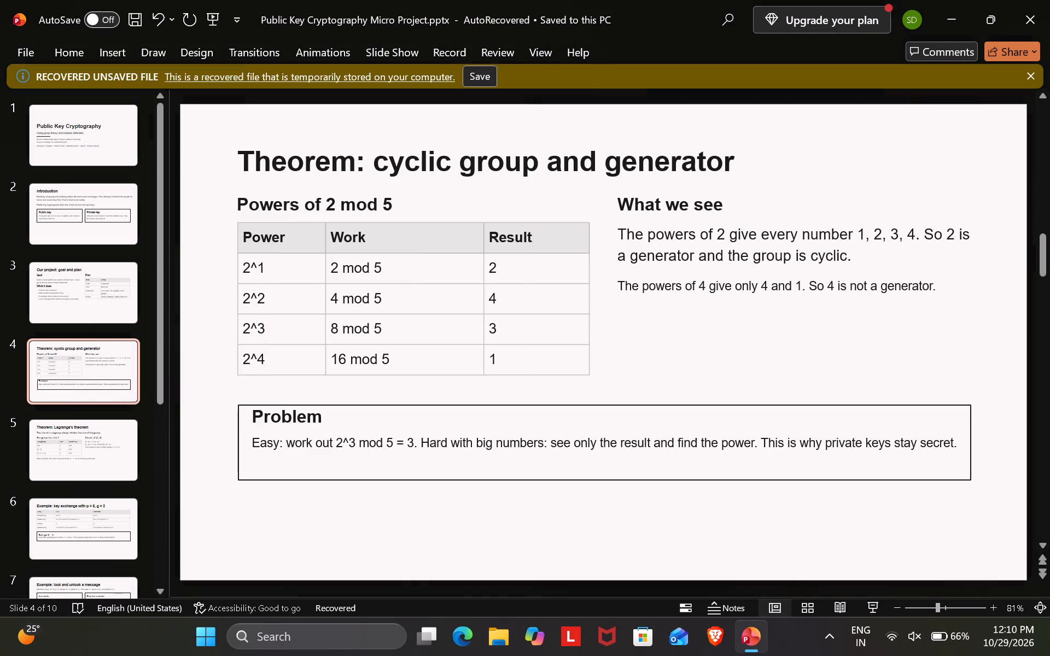
# Close the recovered presentation without saving its changes.
pyautogui.click(1044, 13)
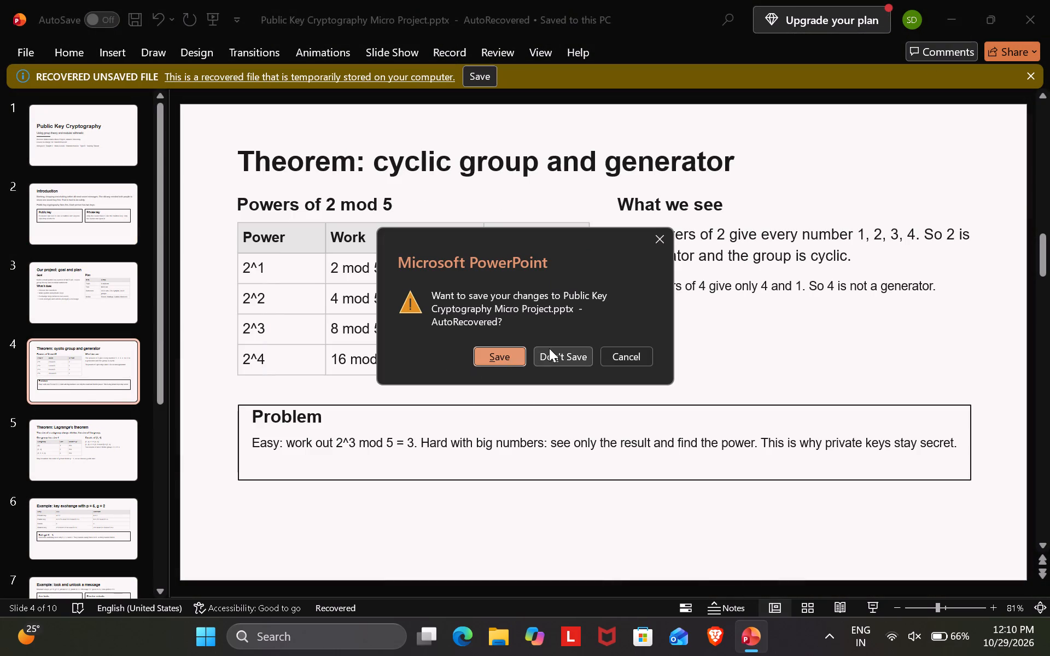
pyautogui.click(552, 347)
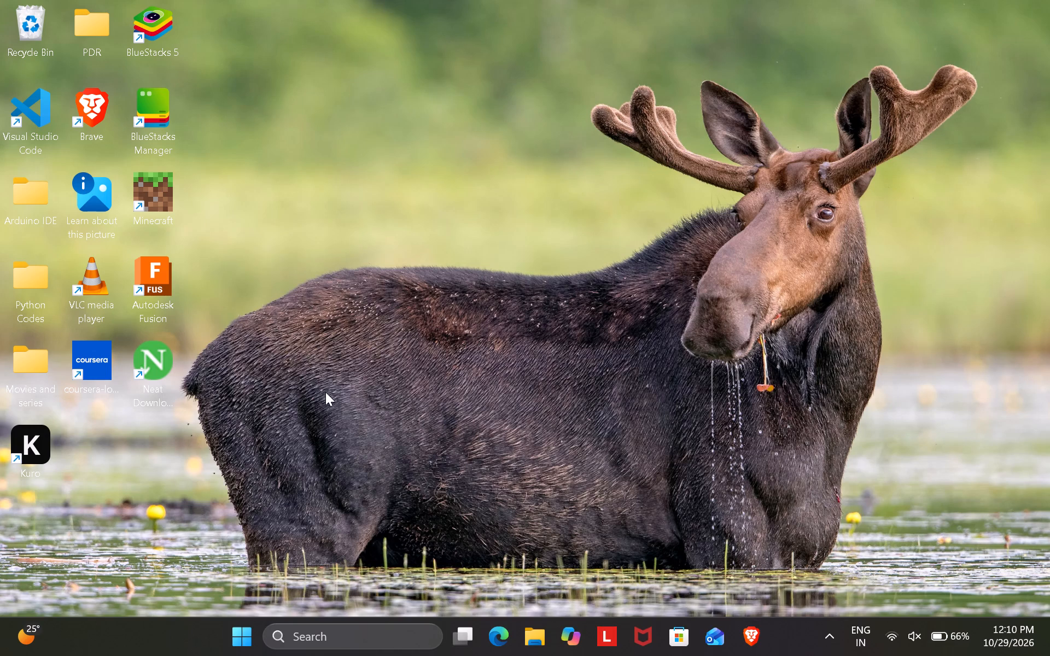
# Open the saved Public Key Cryptography Micro Project presentation from the Downloads folder.
pyautogui.press('super+e')
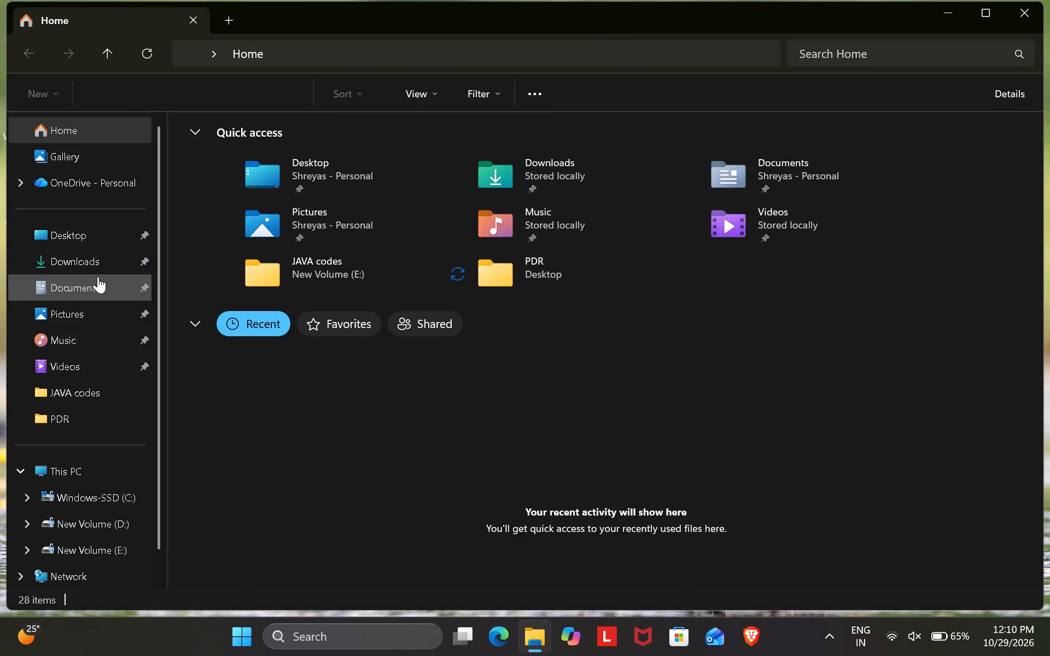
pyautogui.click(98, 268)
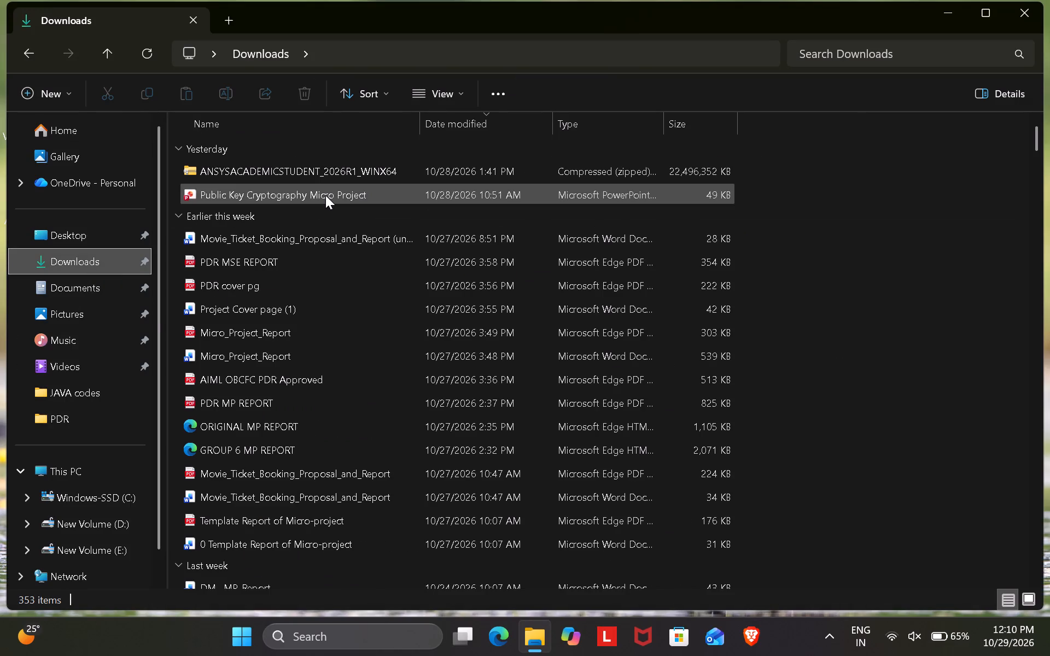
pyautogui.doubleClick(325, 195)
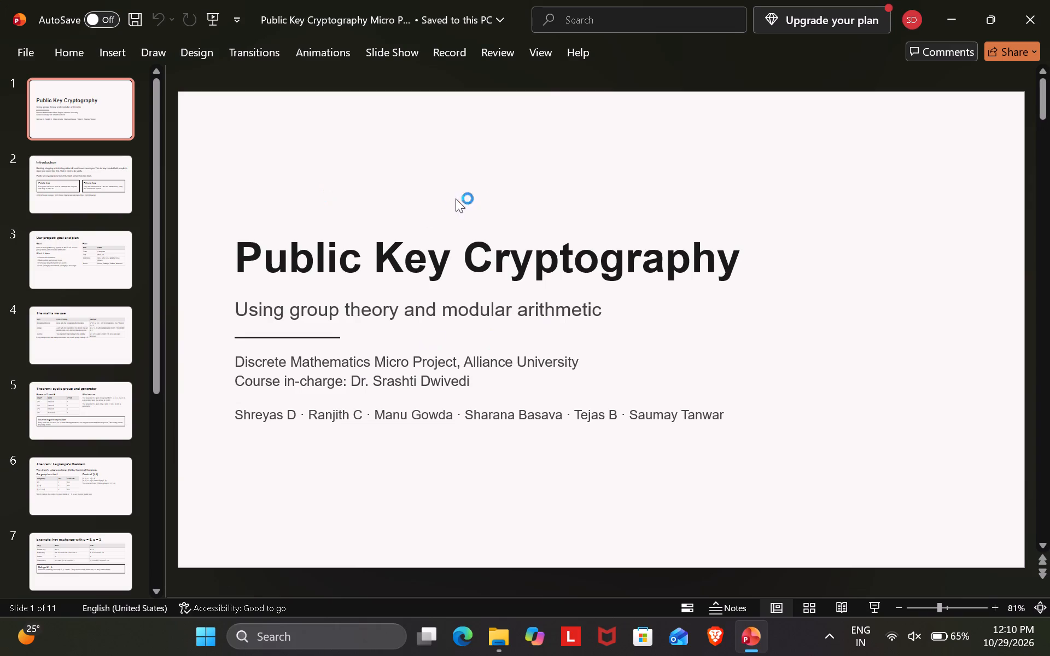
# Delete the slide "The maths we use" from the saved presentation.
pyautogui.click(91, 323)
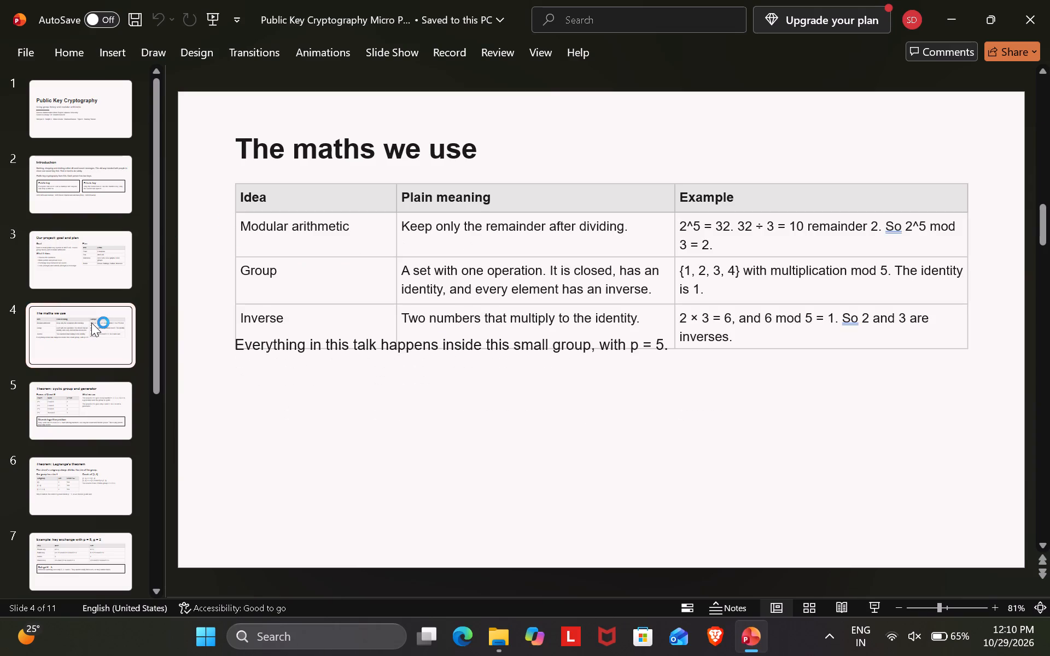
pyautogui.rightClick(91, 323)
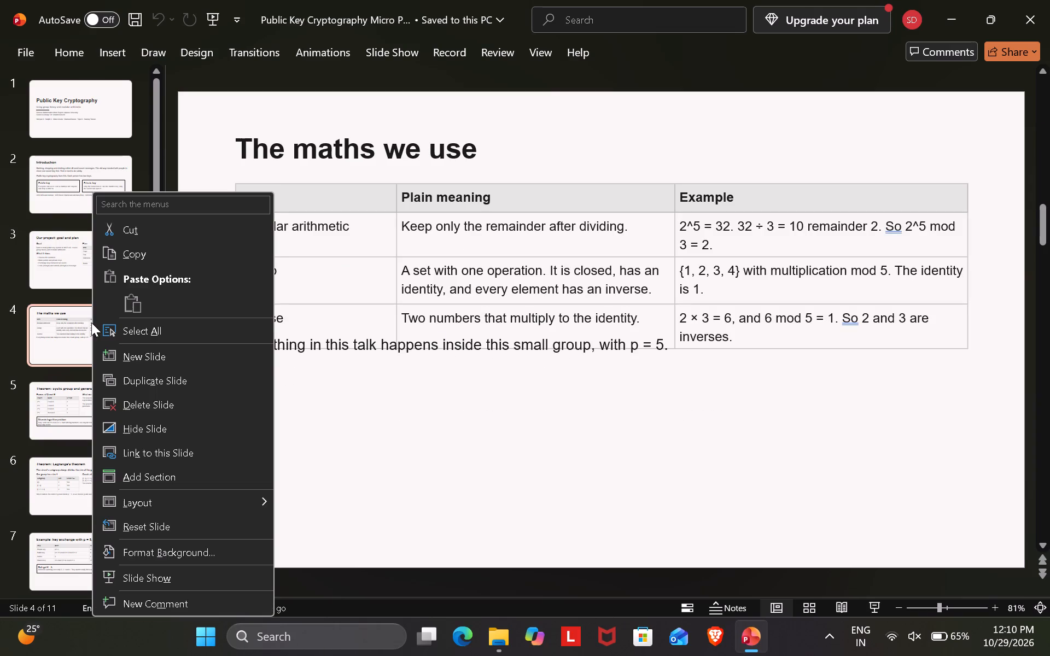
pyautogui.rightClick(125, 406)
pyautogui.click(125, 406)
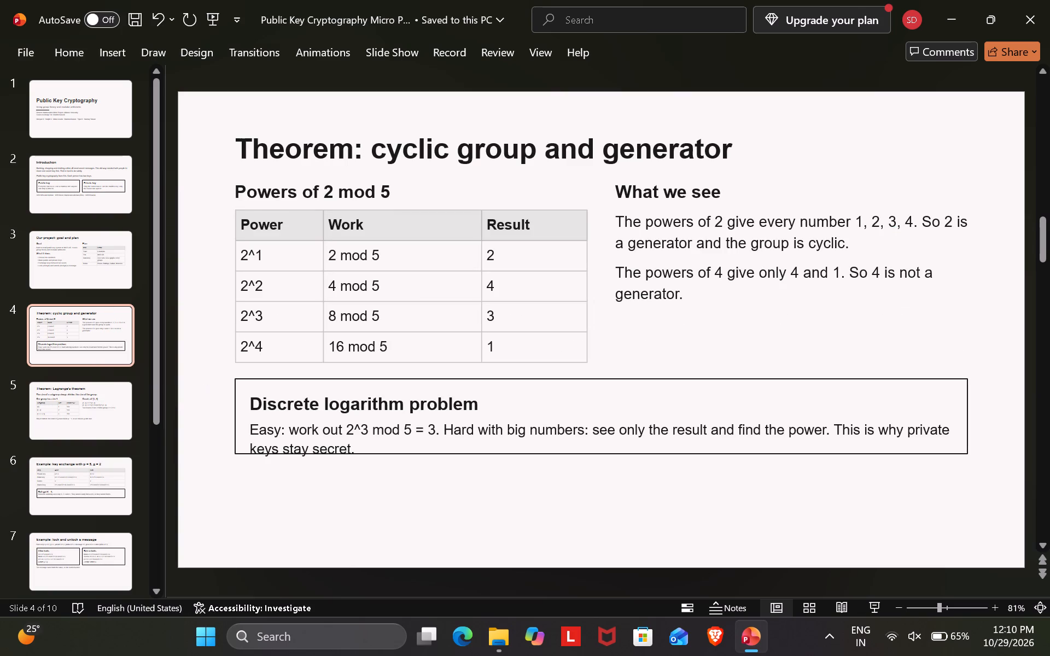
# On the cyclic group slide, move the Discrete logarithm problem heading and text up and resize the text box to fit inside the frame.
pyautogui.moveTo(250, 388); pyautogui.dragTo(251, 397)
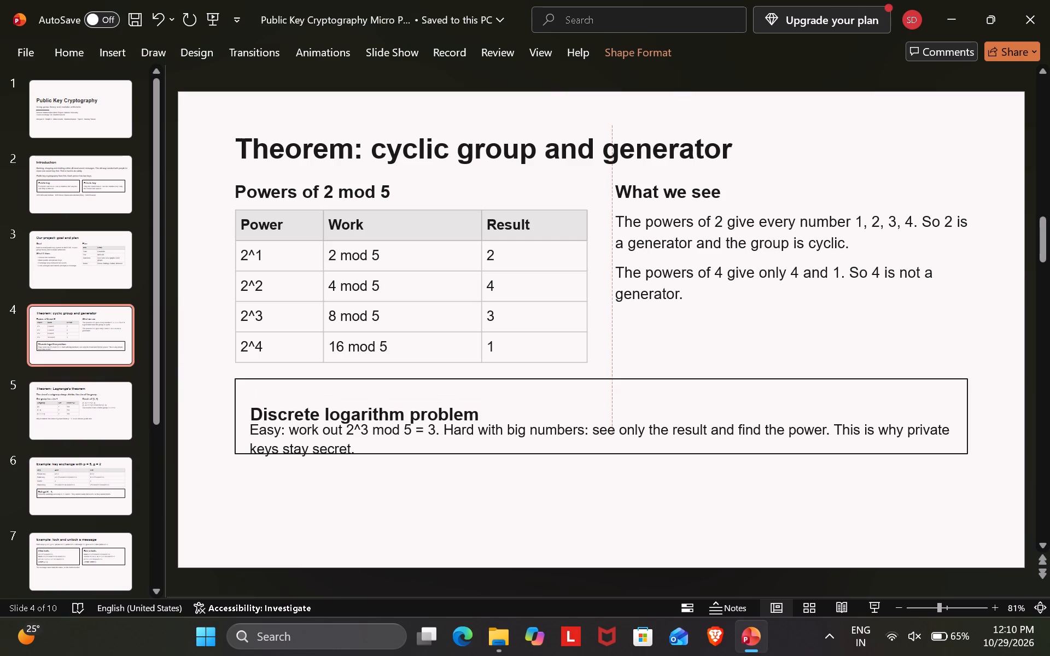
pyautogui.moveTo(251, 397); pyautogui.dragTo(251, 378)
pyautogui.doubleClick(264, 424)
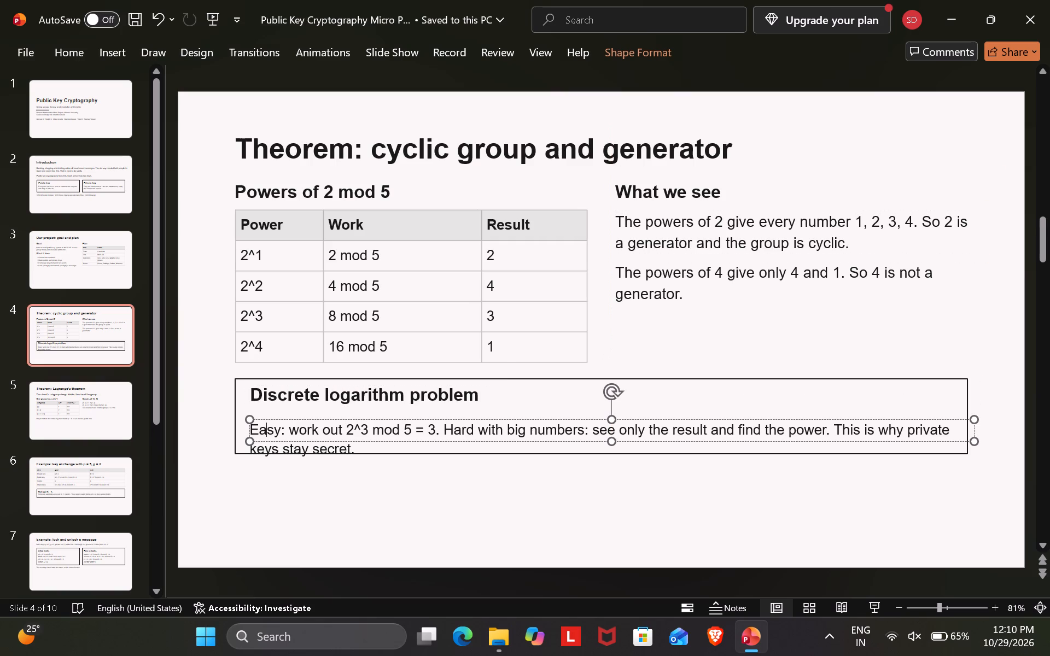
pyautogui.click(296, 430)
pyautogui.moveTo(274, 417); pyautogui.dragTo(272, 409)
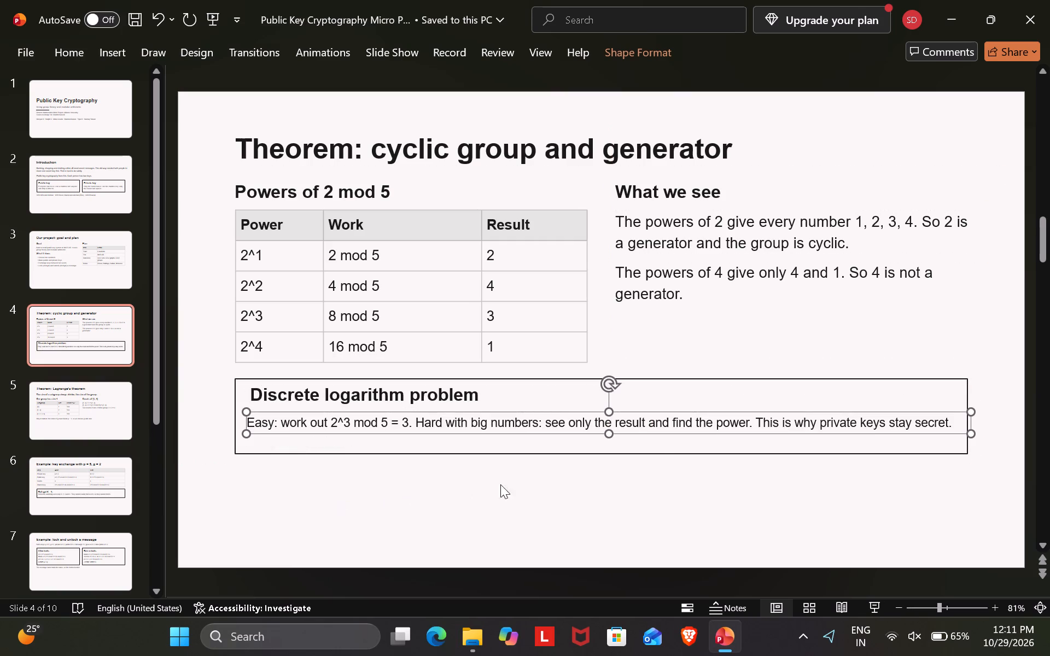
pyautogui.moveTo(975, 434); pyautogui.dragTo(961, 448)
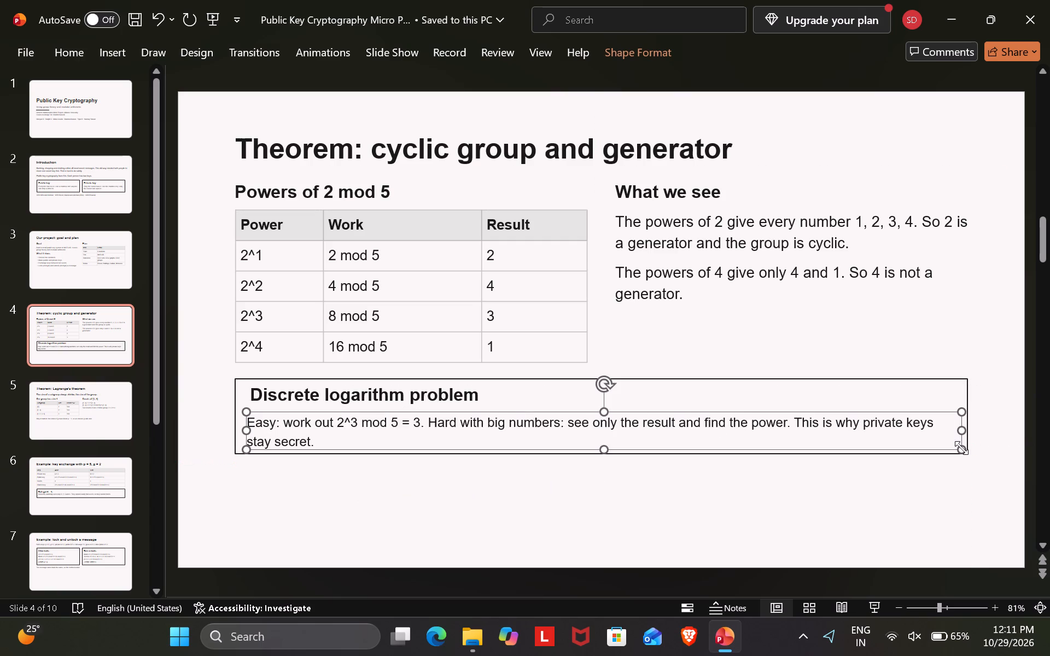
pyautogui.click(498, 531)
# On the "Two helper methods" slide, move the Square and multiply working lines down, clear of the goal text.
pyautogui.click(100, 401)
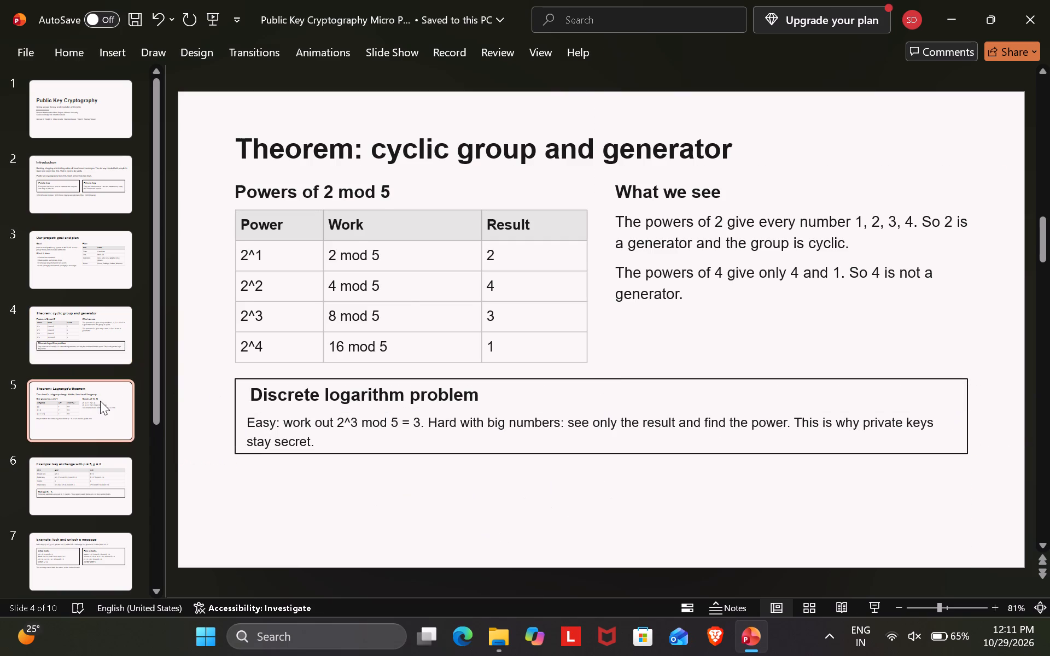
pyautogui.click(92, 486)
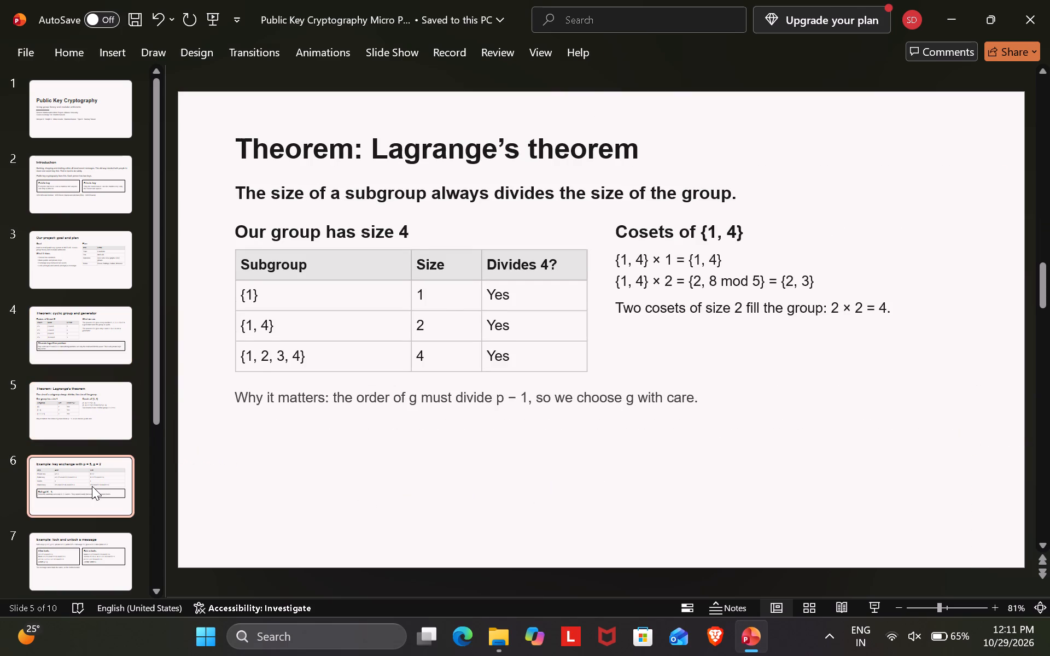
pyautogui.click(98, 544)
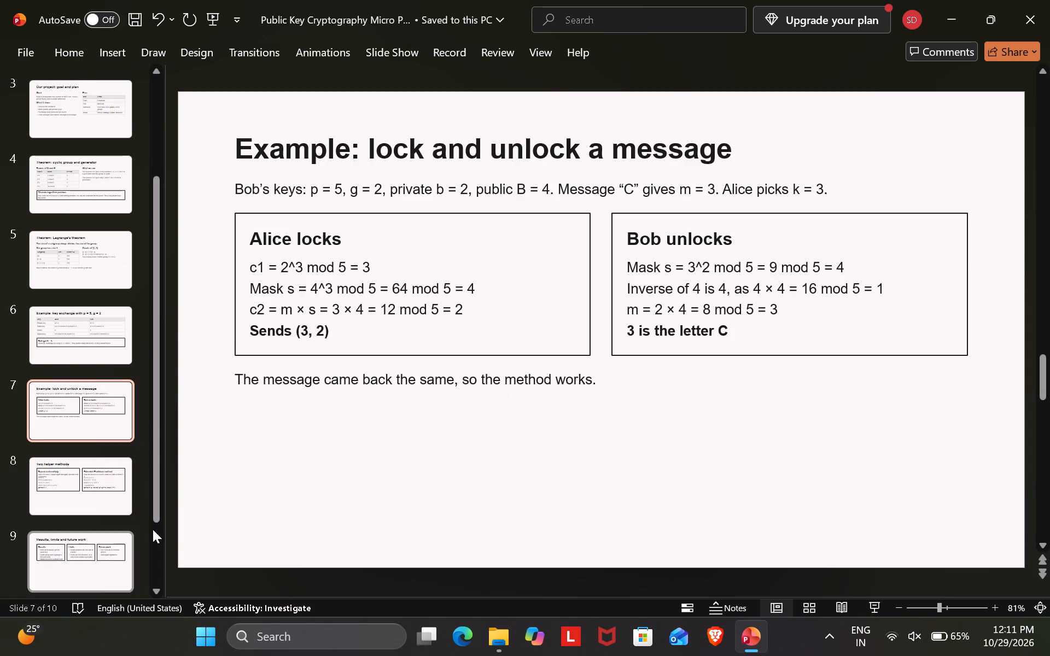
pyautogui.scroll(-4, 65, 514)
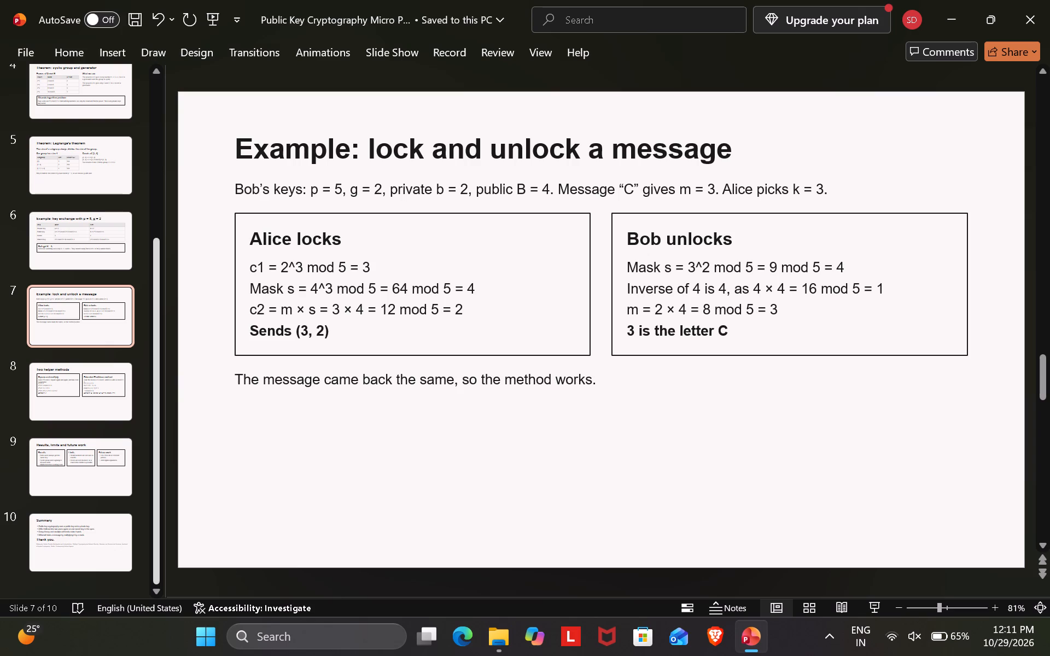
pyautogui.press('Down')
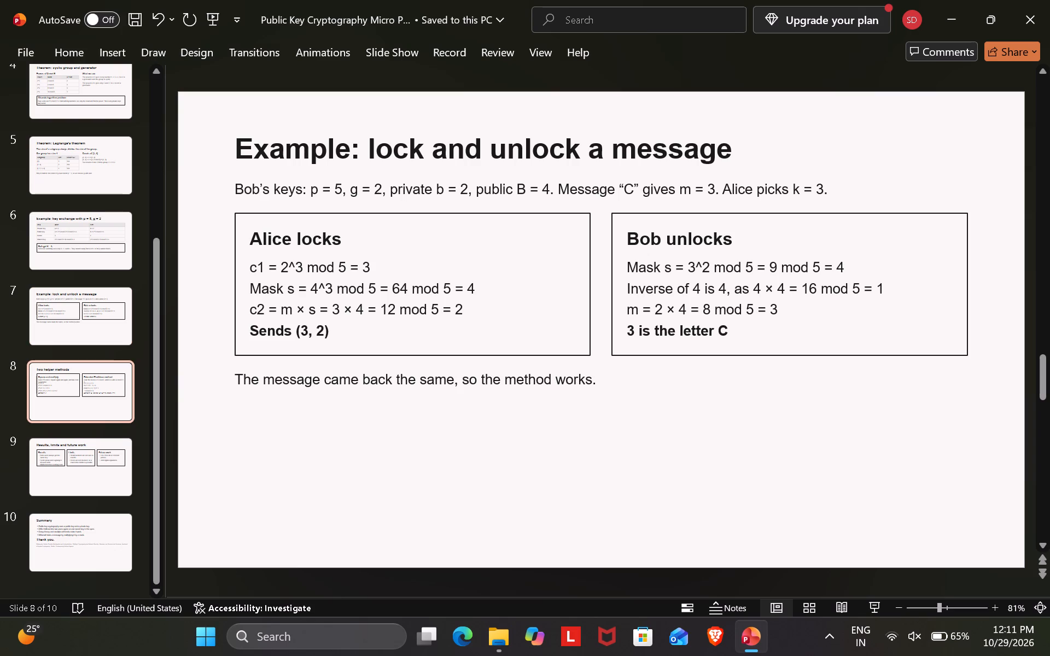
pyautogui.click(272, 267)
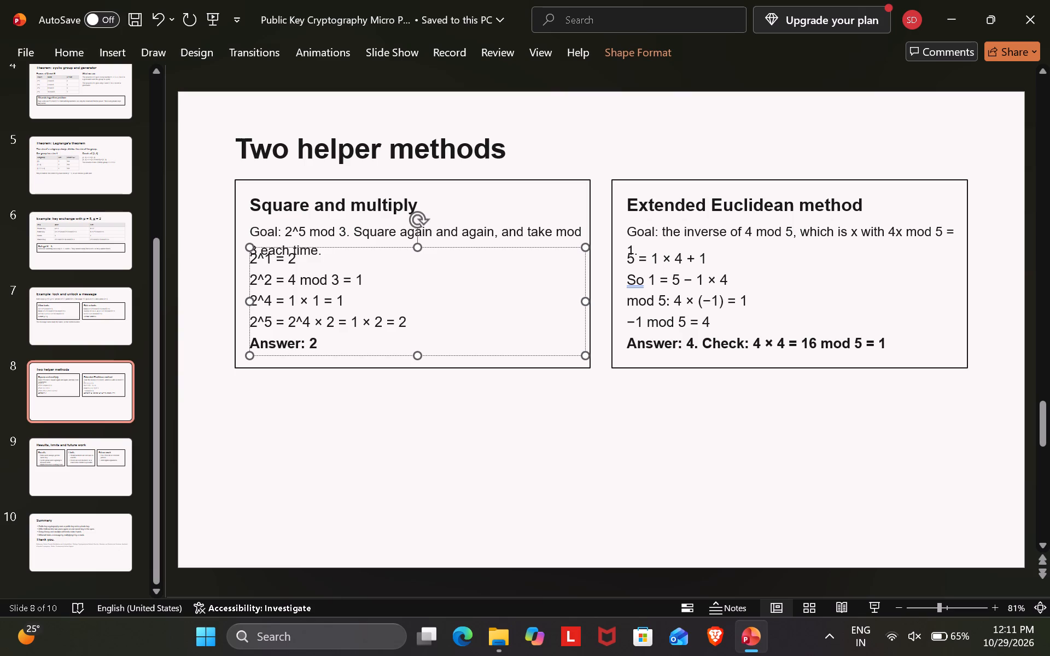
pyautogui.moveTo(355, 248); pyautogui.dragTo(357, 261)
pyautogui.click(436, 464)
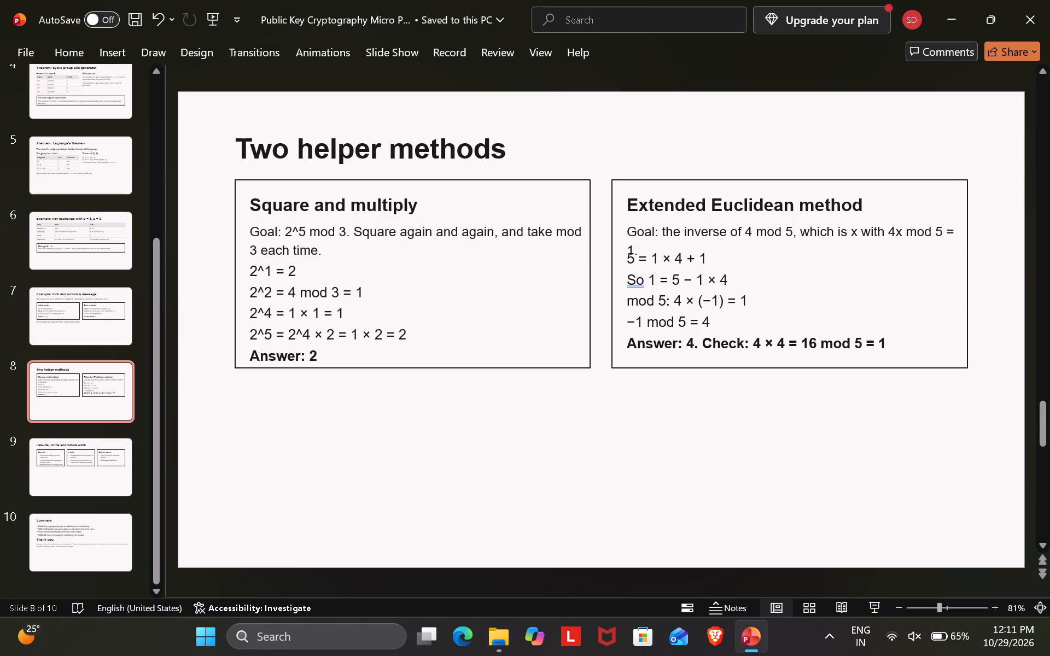
# Move the Extended Euclidean method's working lines down slightly, below the goal text and inside the frame.
pyautogui.click(716, 278)
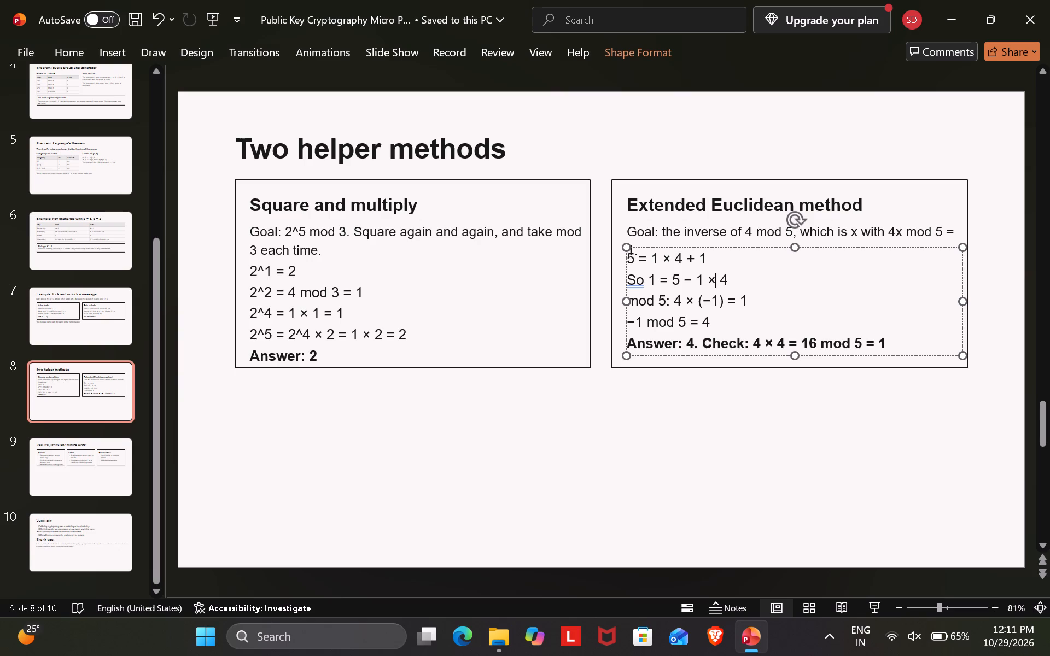
pyautogui.click(683, 249)
pyautogui.click(683, 249)
pyautogui.click(731, 260)
pyautogui.moveTo(722, 247); pyautogui.dragTo(724, 256)
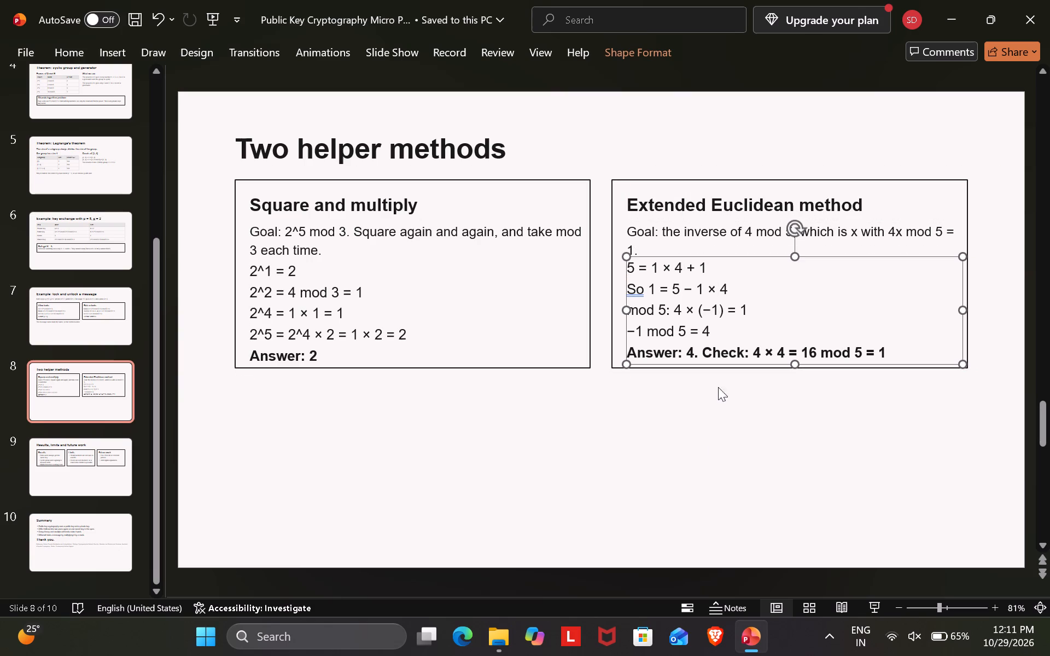
pyautogui.click(710, 442)
# Save the presentation.
pyautogui.hotkey('ctrl', 's')
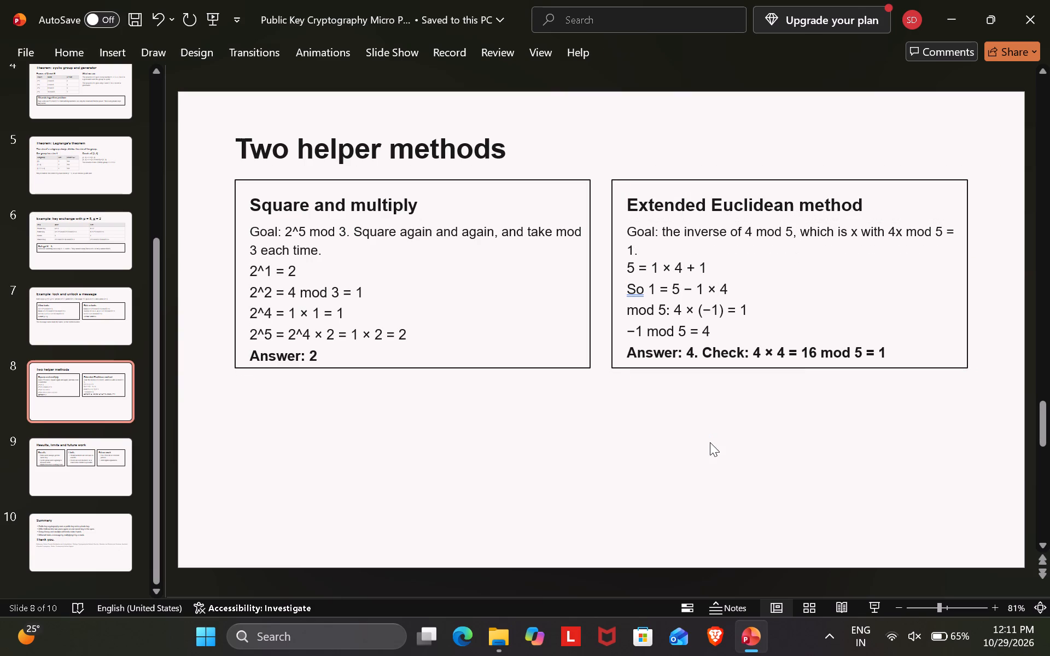
# On the "Results, limits and future work" slide, move the Results bullets up and left and enlarge their text box to fit inside the frame.
pyautogui.click(84, 455)
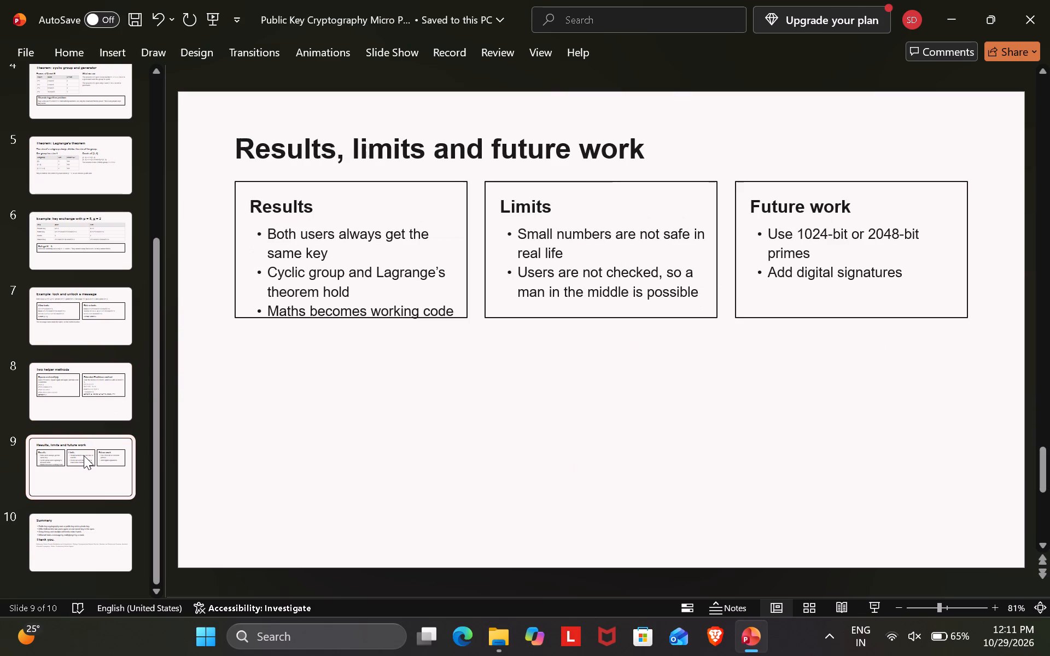
pyautogui.click(304, 239)
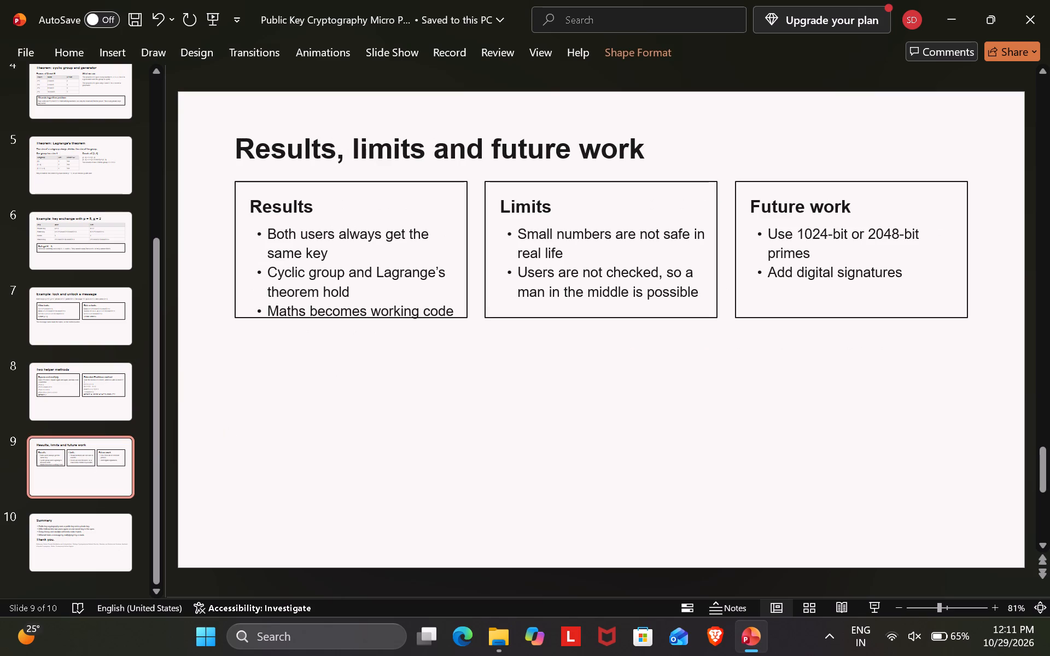
pyautogui.moveTo(377, 221); pyautogui.dragTo(375, 220)
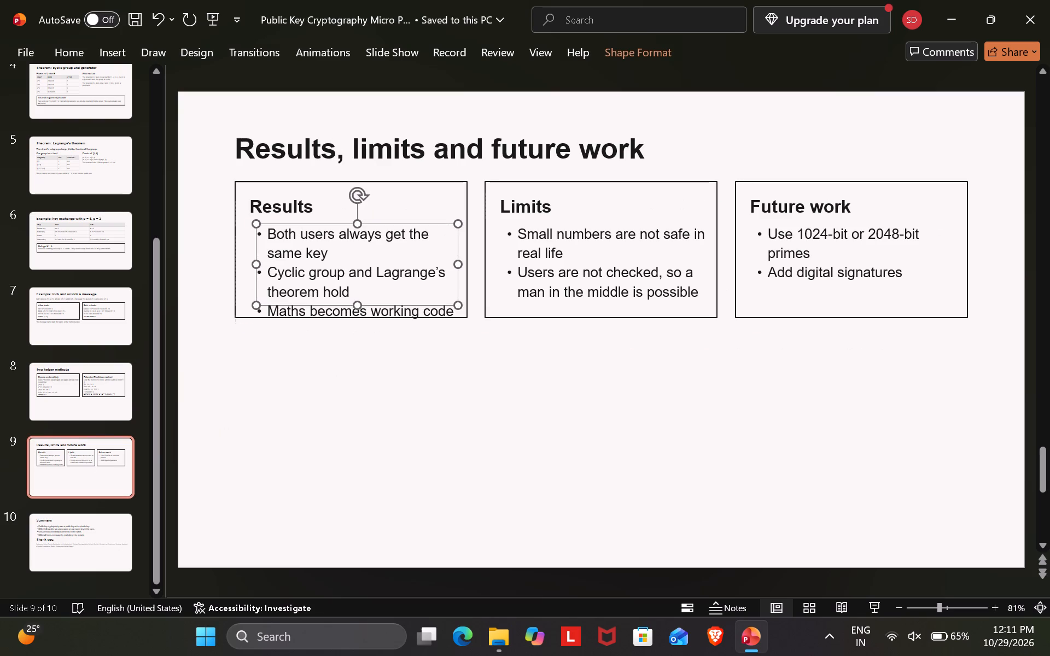
pyautogui.moveTo(375, 220); pyautogui.dragTo(367, 214)
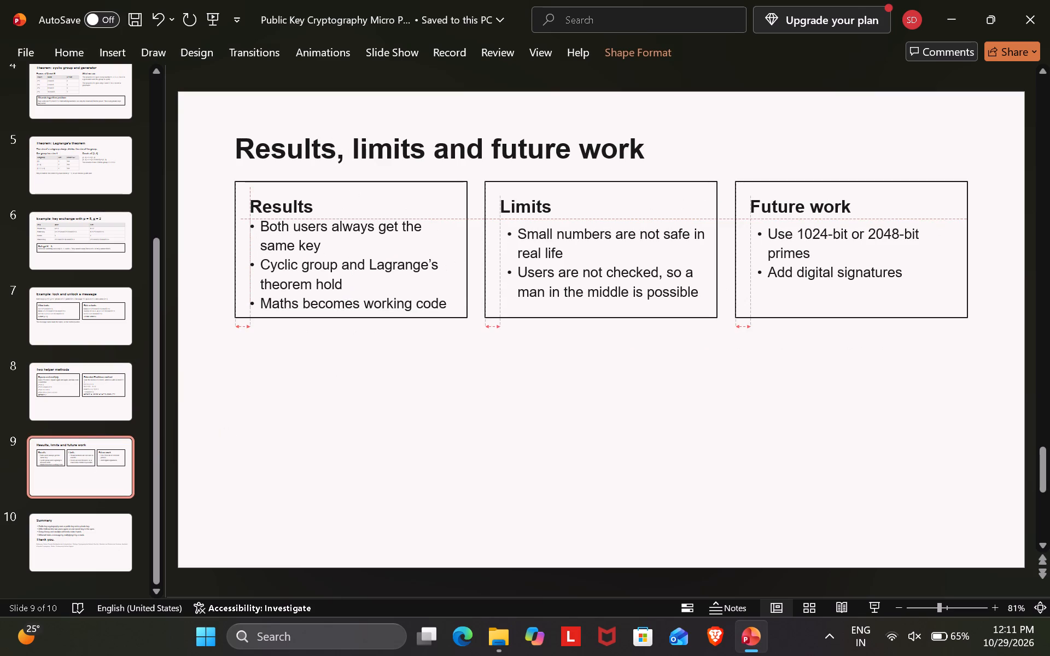
pyautogui.moveTo(367, 214); pyautogui.dragTo(367, 214)
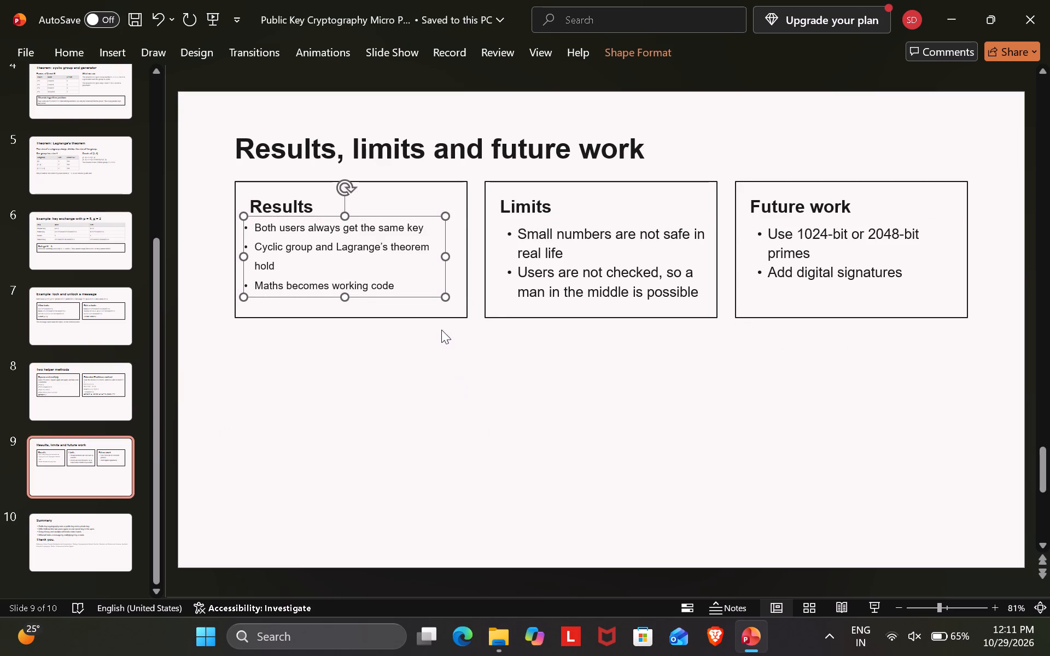
pyautogui.moveTo(443, 298); pyautogui.dragTo(452, 309)
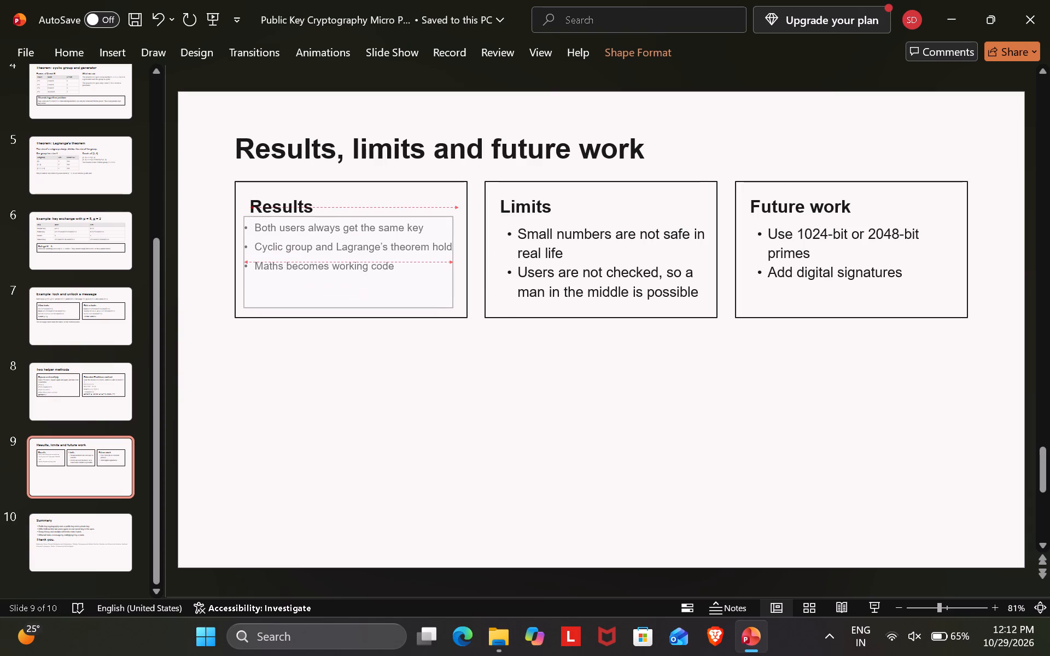
pyautogui.moveTo(452, 309); pyautogui.dragTo(459, 313)
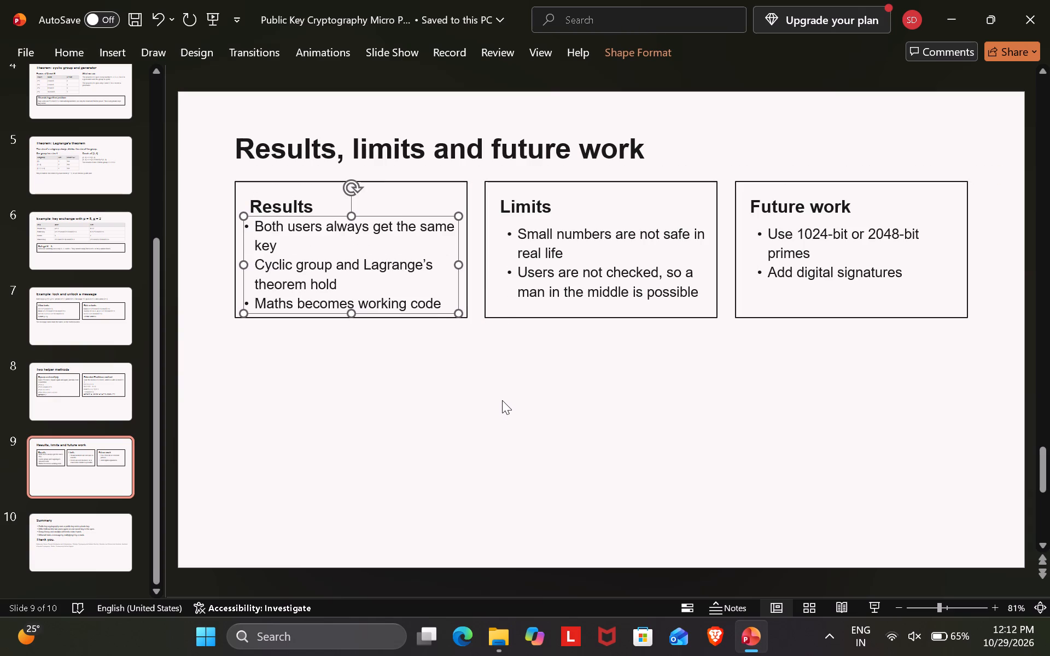
pyautogui.click(502, 400)
# Move the Limits heading and its frame down below the row of boxes, with the frame starting at the Results frame's right edge.
pyautogui.moveTo(556, 195); pyautogui.dragTo(560, 252)
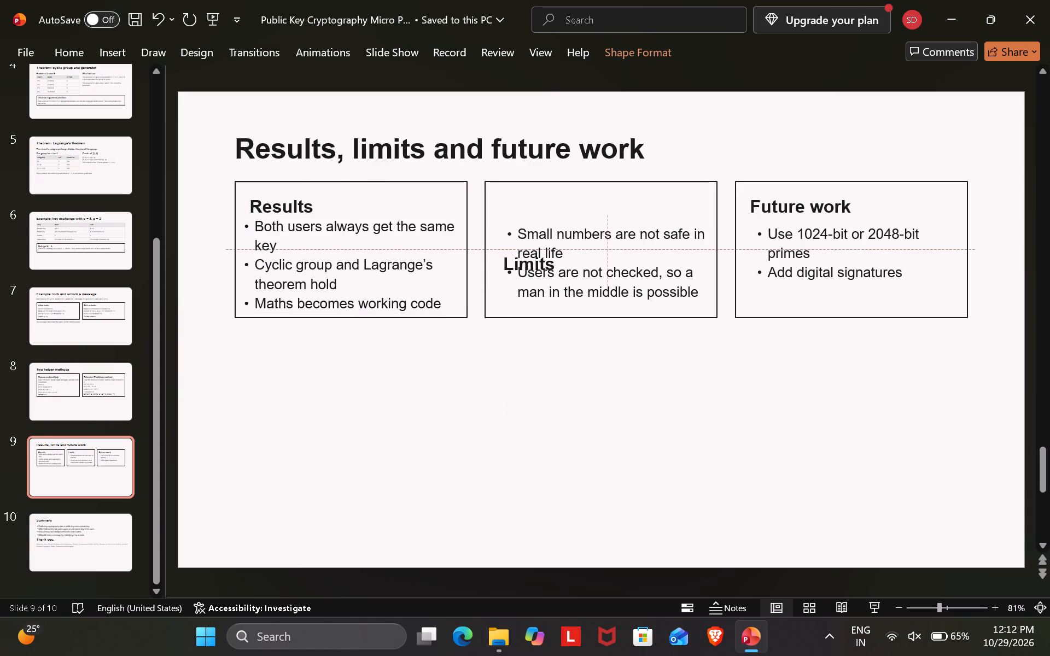
pyautogui.moveTo(560, 252); pyautogui.dragTo(573, 342)
pyautogui.click(555, 183)
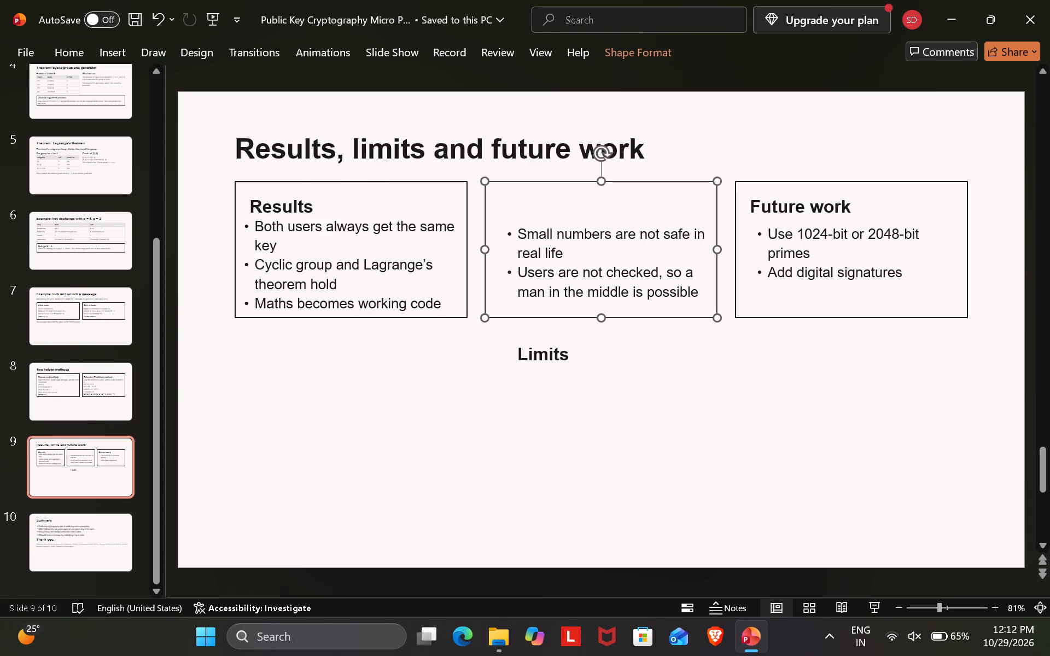
pyautogui.moveTo(539, 179); pyautogui.dragTo(552, 327)
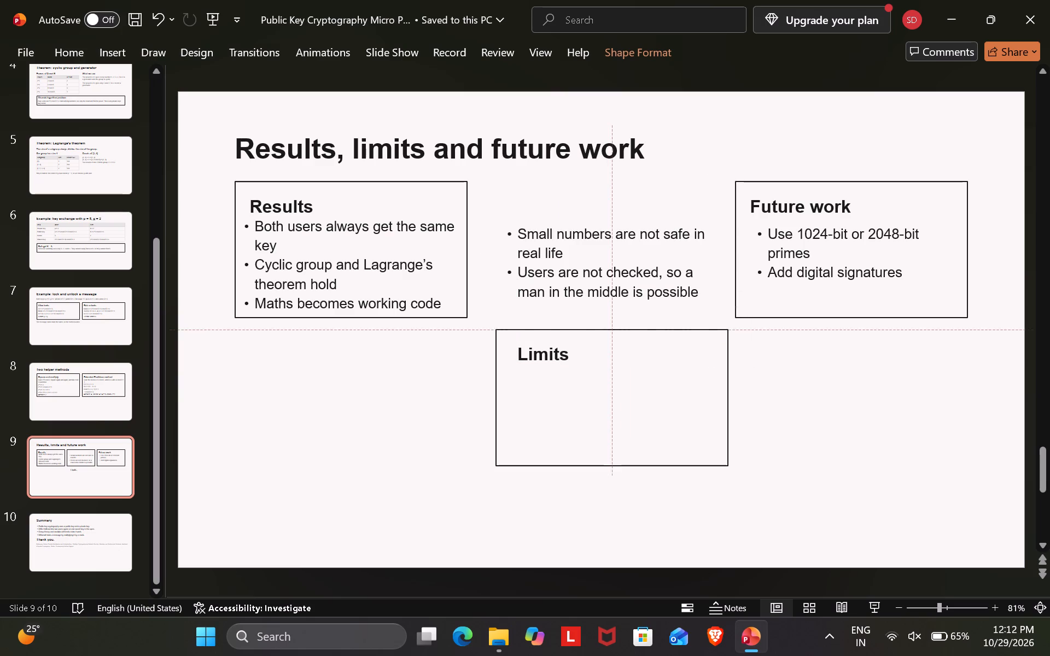
pyautogui.moveTo(552, 327); pyautogui.dragTo(566, 346)
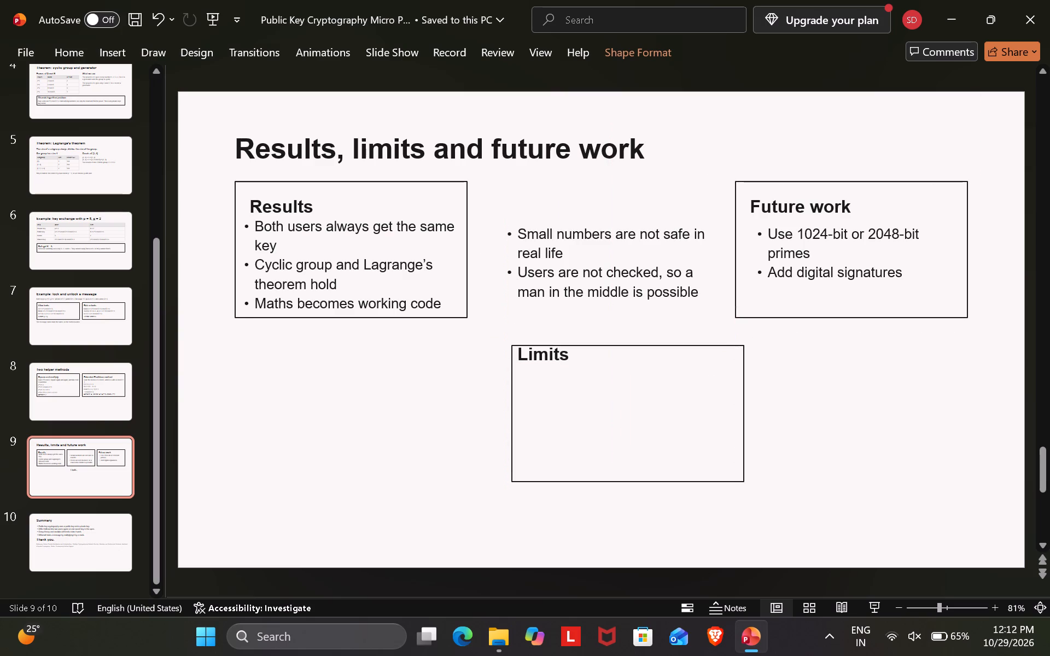
pyautogui.moveTo(566, 346); pyautogui.dragTo(520, 345)
# Move the Limits bullets down into the relocated frame and enlarge their text box to nearly fill the space below the heading.
pyautogui.click(561, 240)
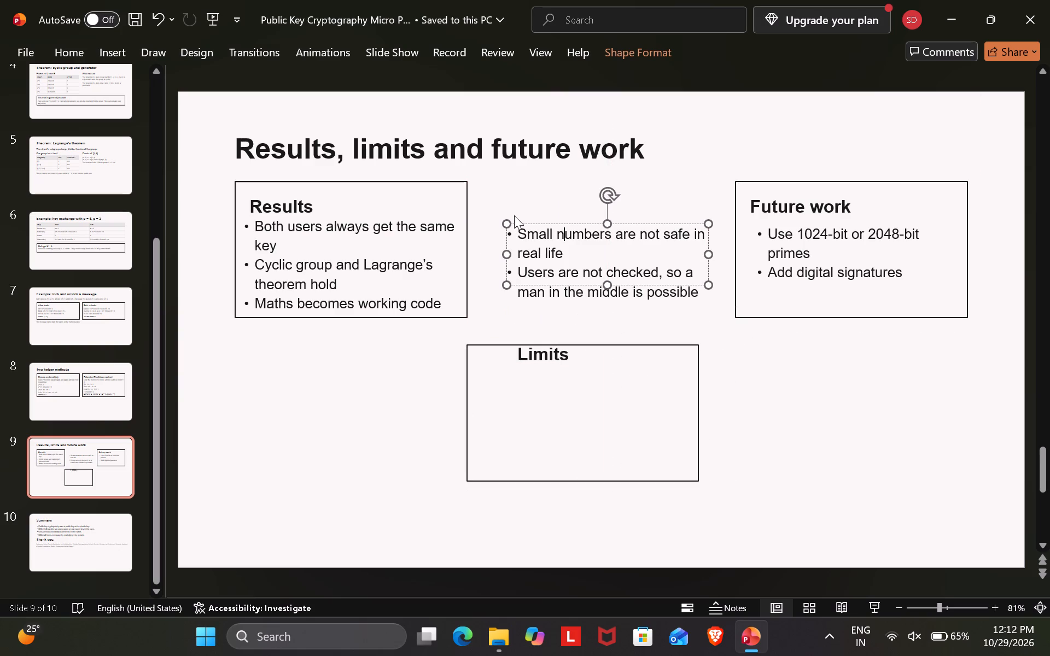
pyautogui.moveTo(521, 219); pyautogui.dragTo(520, 259)
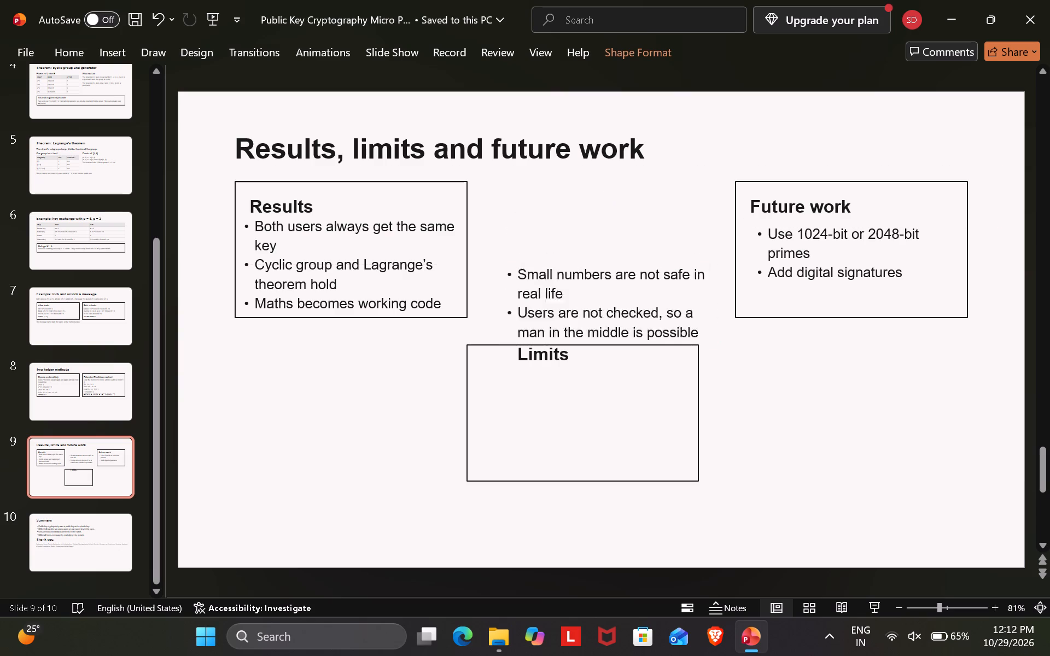
pyautogui.moveTo(520, 259); pyautogui.dragTo(483, 378)
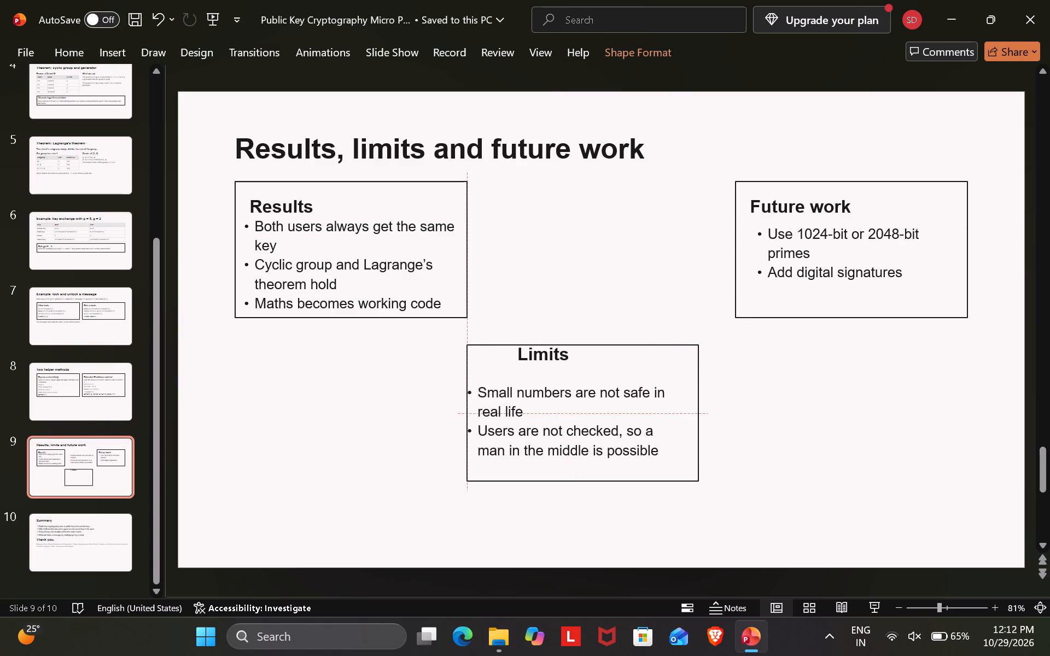
pyautogui.moveTo(483, 378); pyautogui.dragTo(488, 367)
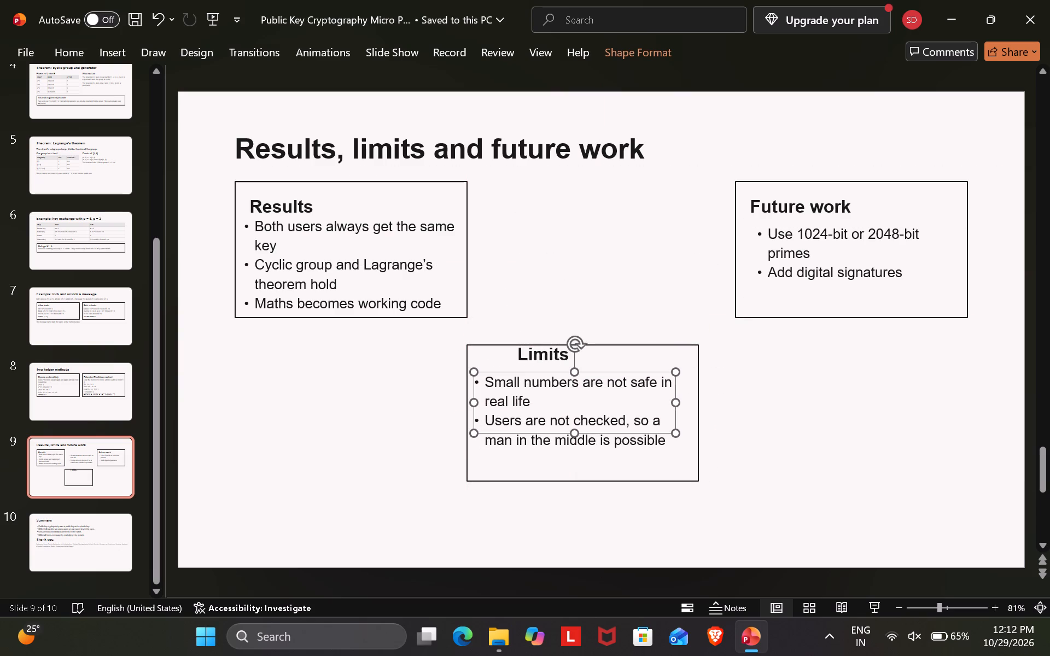
pyautogui.moveTo(676, 434); pyautogui.dragTo(688, 462)
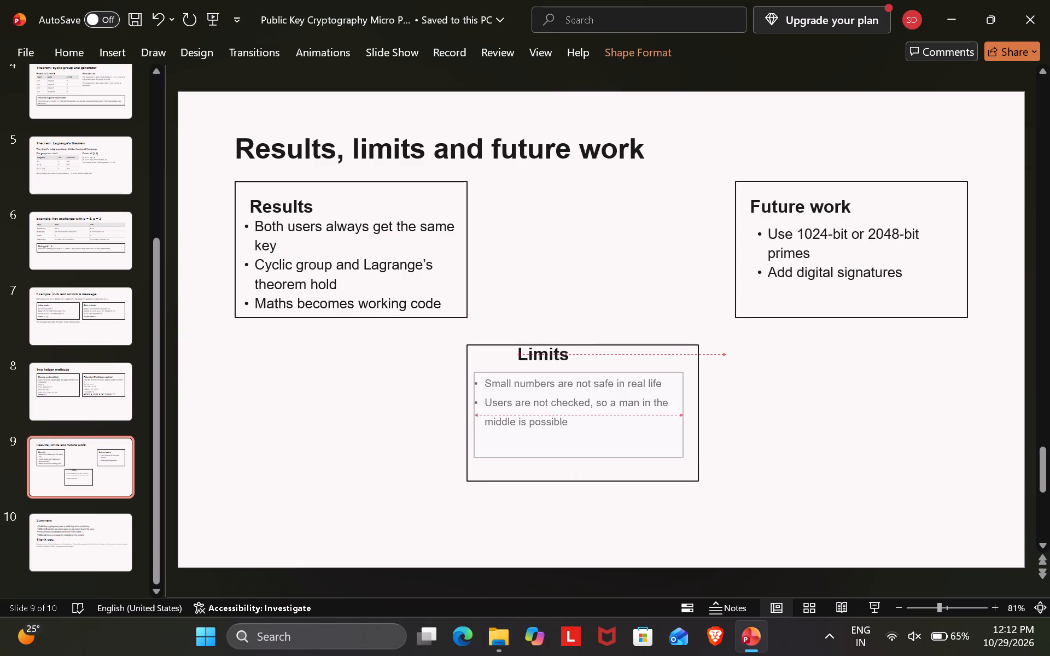
pyautogui.moveTo(688, 462); pyautogui.dragTo(696, 476)
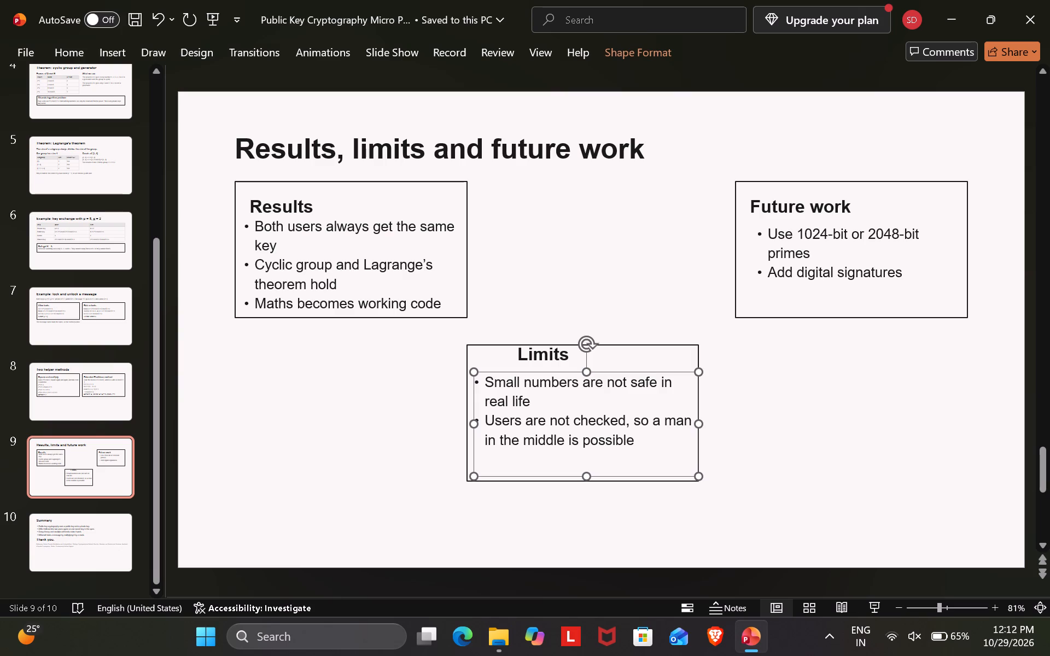
# Shift the Limits heading left and slightly down so it lines up with the bullets inside the frame.
pyautogui.click(545, 357)
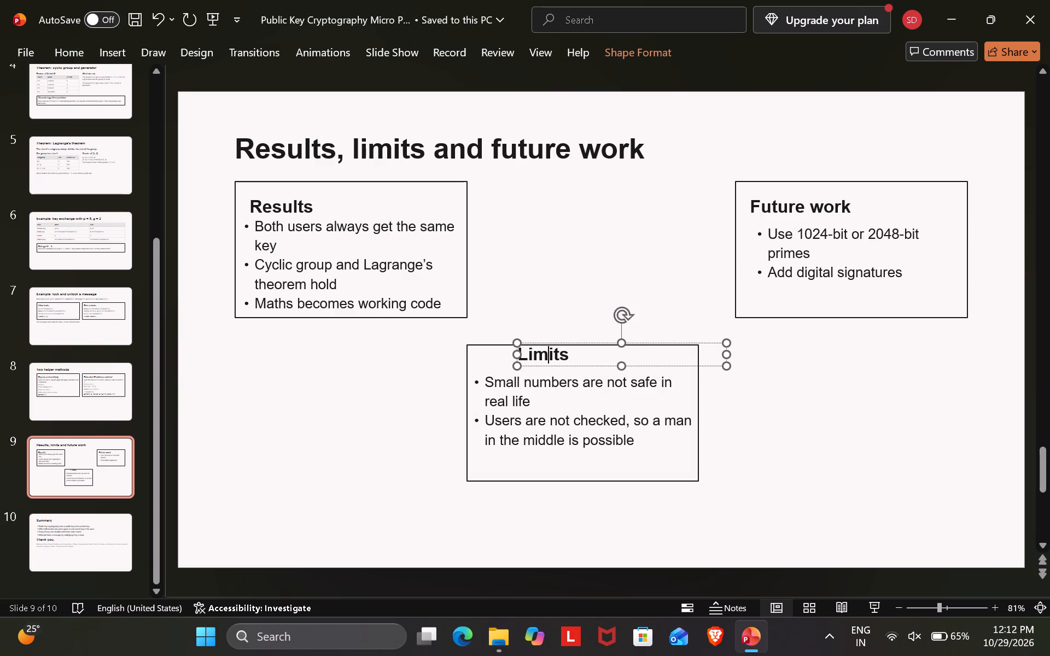
pyautogui.moveTo(539, 341); pyautogui.dragTo(495, 347)
pyautogui.click(789, 434)
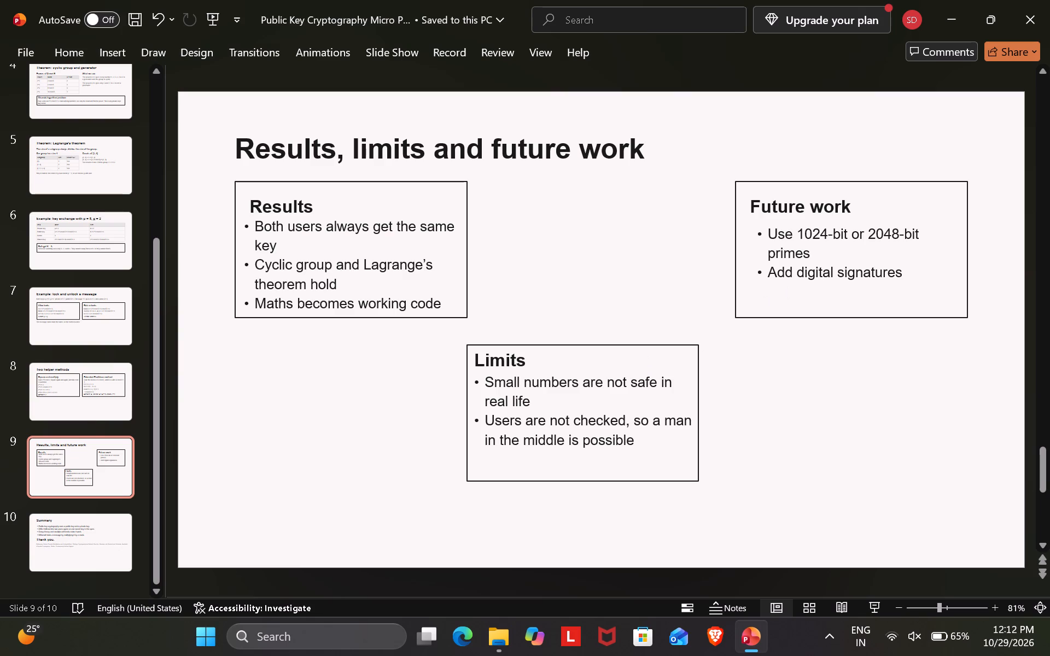
# Move the slide title "Results, limits and future work" slightly up and to the left.
pyautogui.moveTo(758, 174); pyautogui.dragTo(735, 155)
# Move the Future work frame left to the Limits frame's right edge and slightly down, and shift its heading left inside it.
pyautogui.click(768, 191)
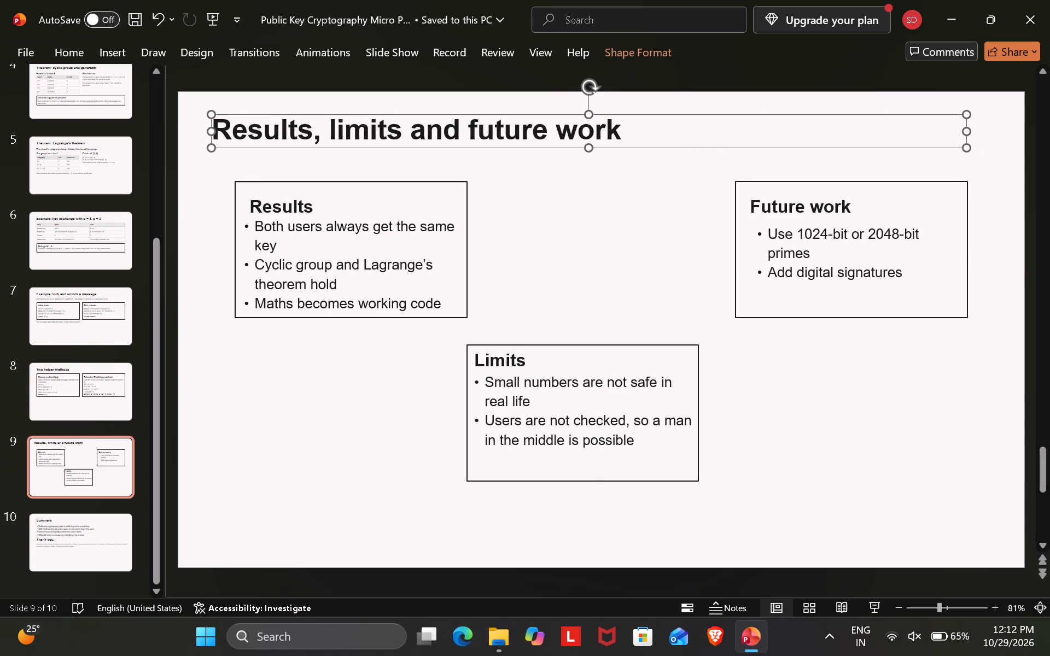
pyautogui.moveTo(763, 177); pyautogui.dragTo(728, 190)
pyautogui.click(765, 215)
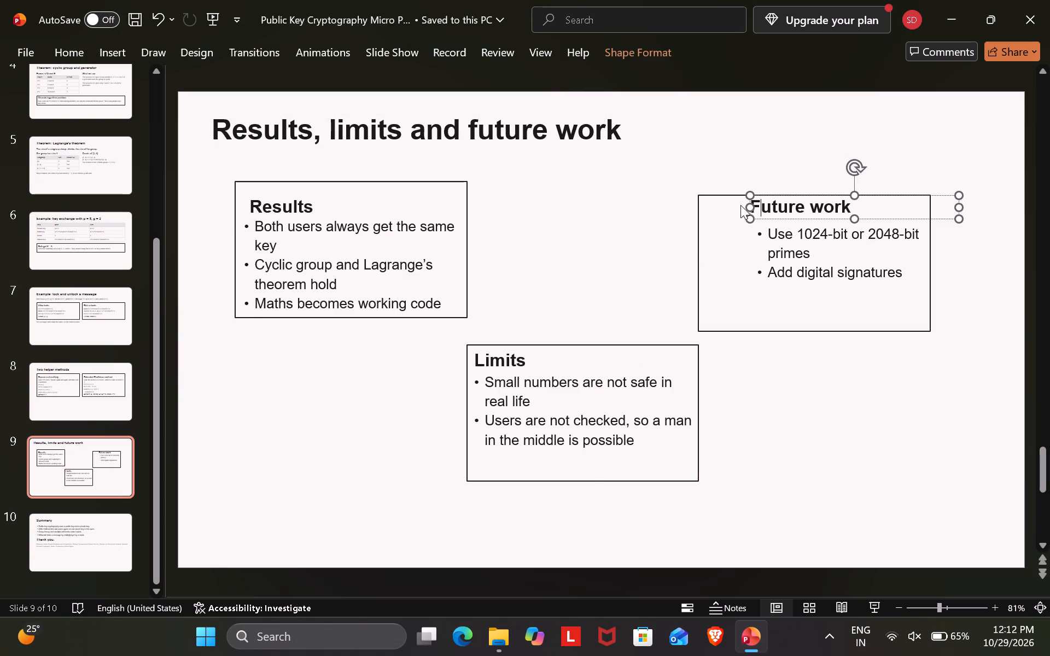
pyautogui.moveTo(740, 196); pyautogui.dragTo(737, 189)
pyautogui.click(755, 200)
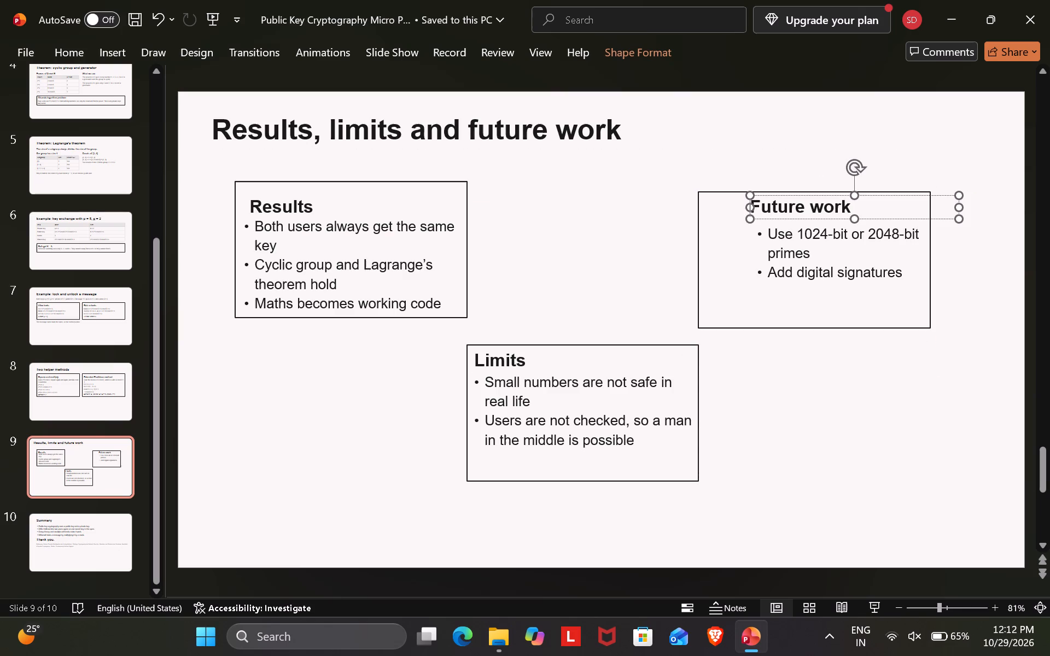
pyautogui.moveTo(761, 196); pyautogui.dragTo(719, 196)
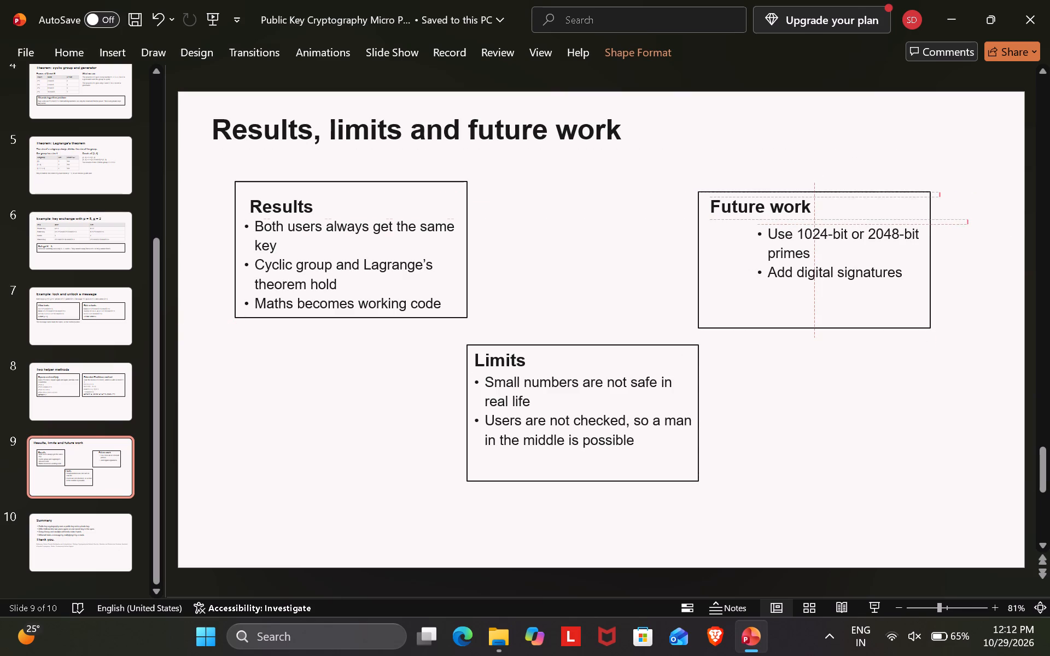
pyautogui.moveTo(719, 196); pyautogui.dragTo(717, 196)
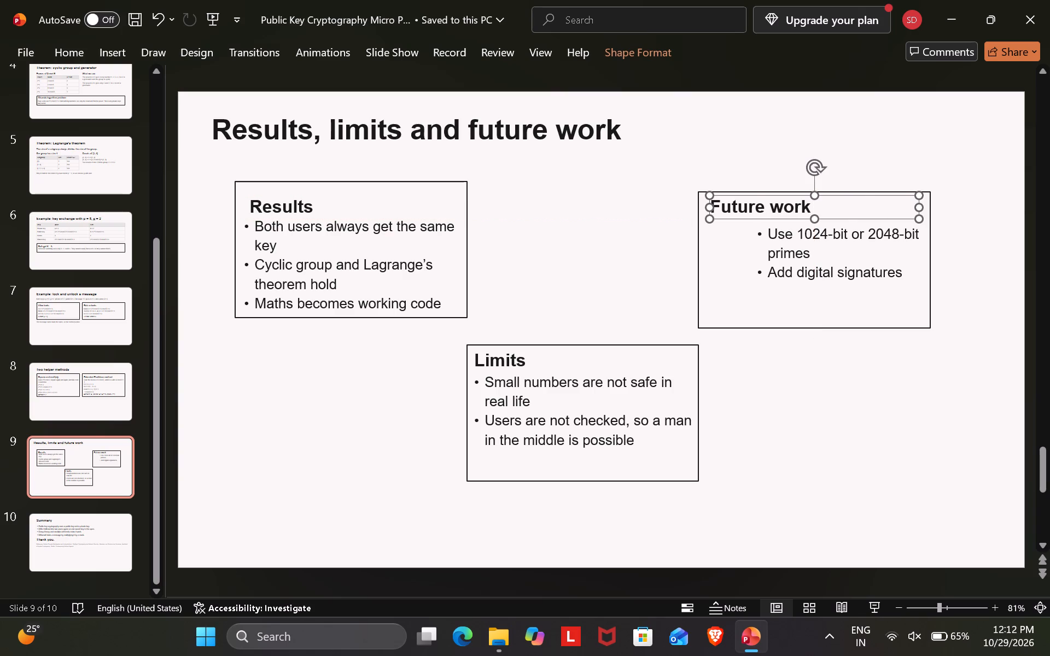
# Move the Future work bullets left under their heading and enlarge their text box to fill the rest of the frame.
pyautogui.click(764, 240)
pyautogui.moveTo(772, 220); pyautogui.dragTo(768, 220)
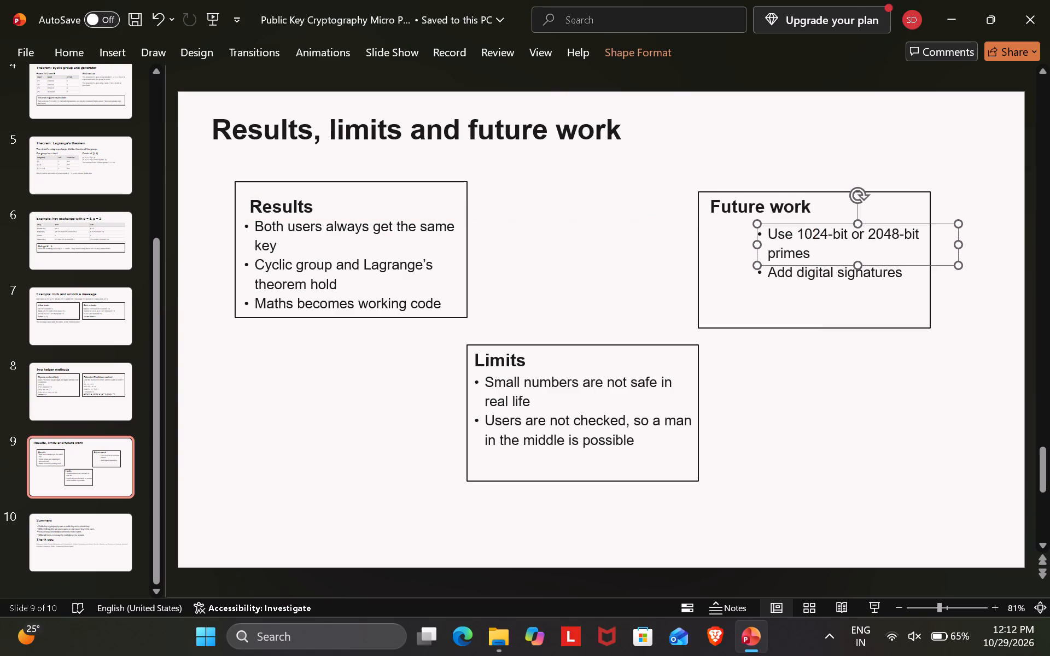
pyautogui.moveTo(768, 220); pyautogui.dragTo(719, 216)
pyautogui.moveTo(905, 261); pyautogui.dragTo(926, 323)
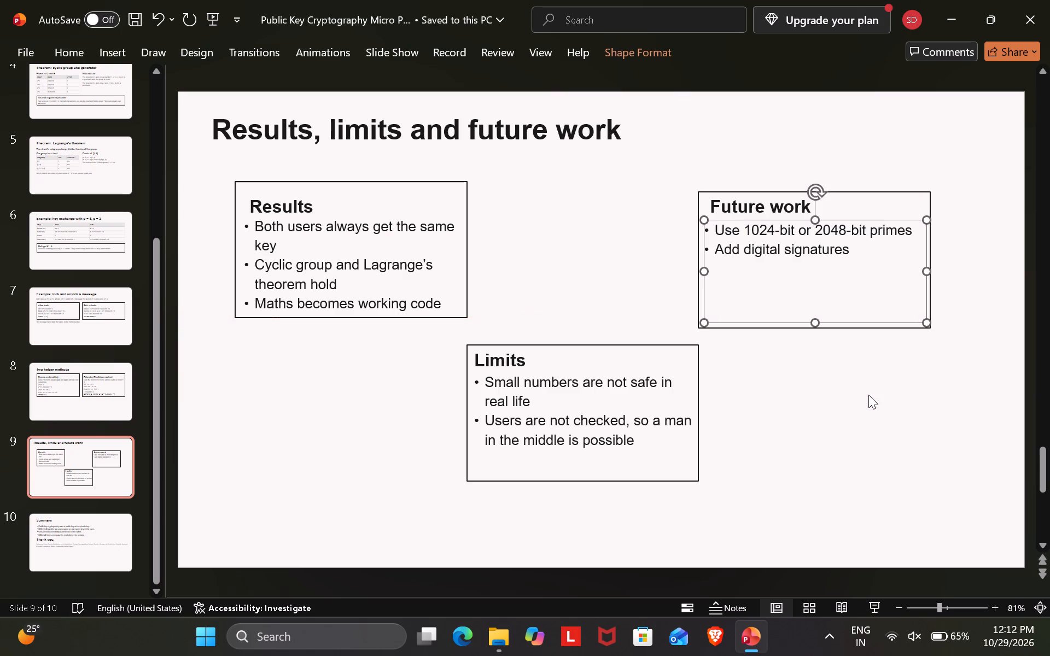
pyautogui.click(868, 395)
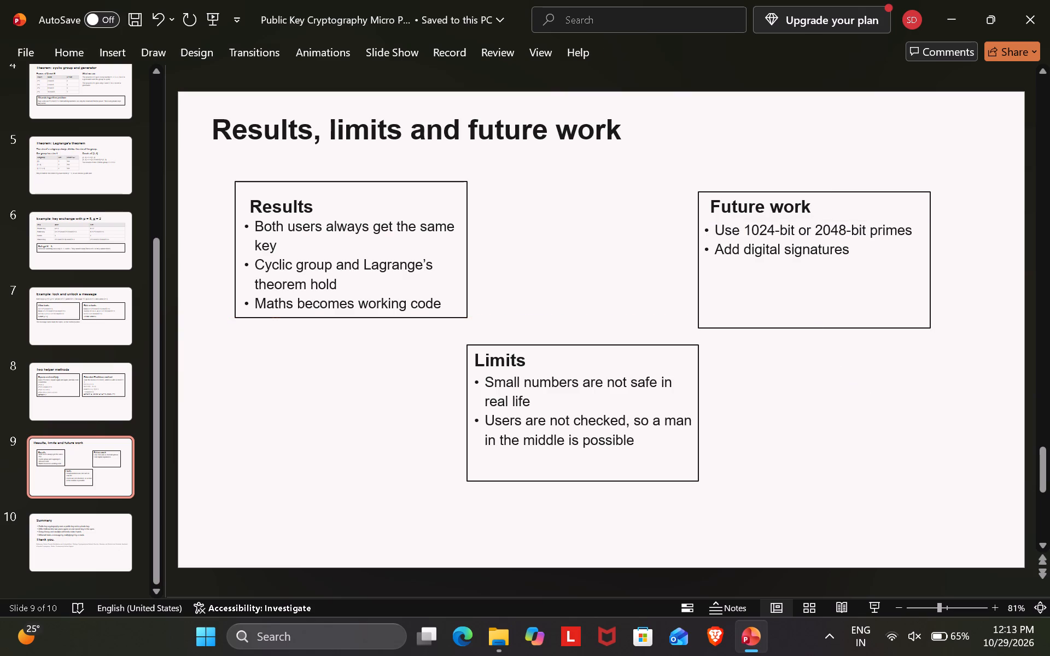
# Save the presentation.
pyautogui.hotkey('ctrl', 's')
# Check the layout of the Summary, key exchange example, and lock and unlock example slides.
pyautogui.click(106, 544)
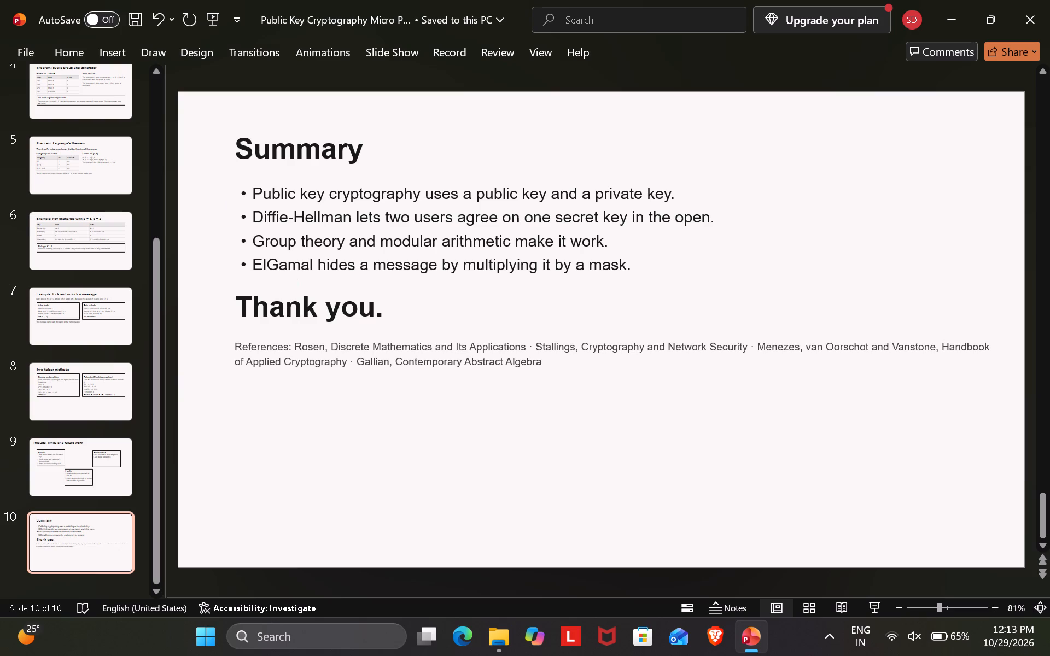
pyautogui.click(68, 225)
pyautogui.click(79, 312)
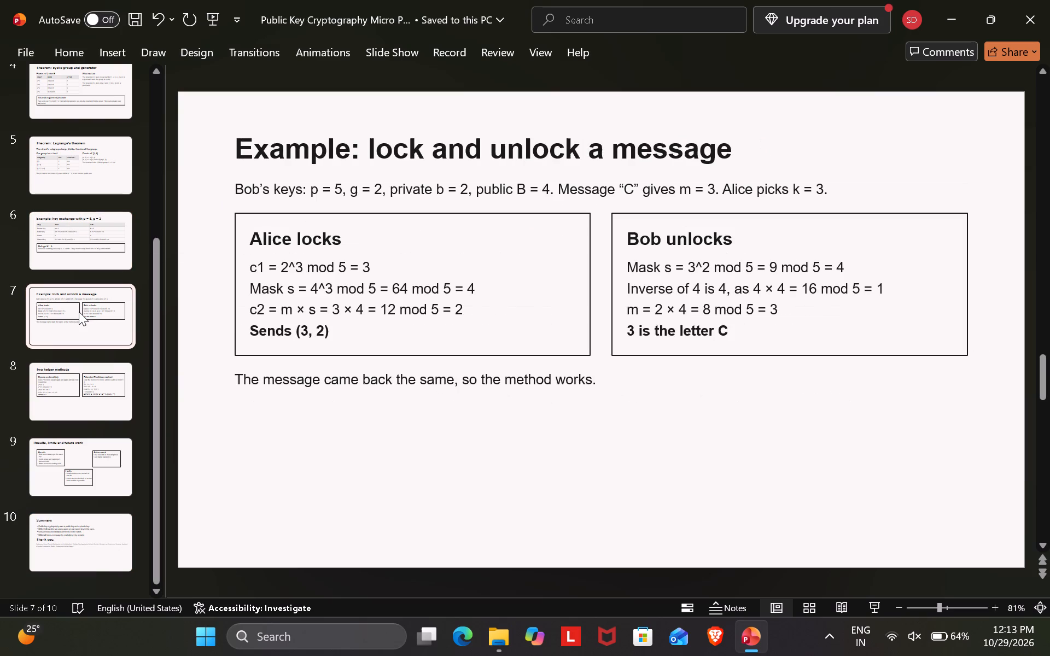
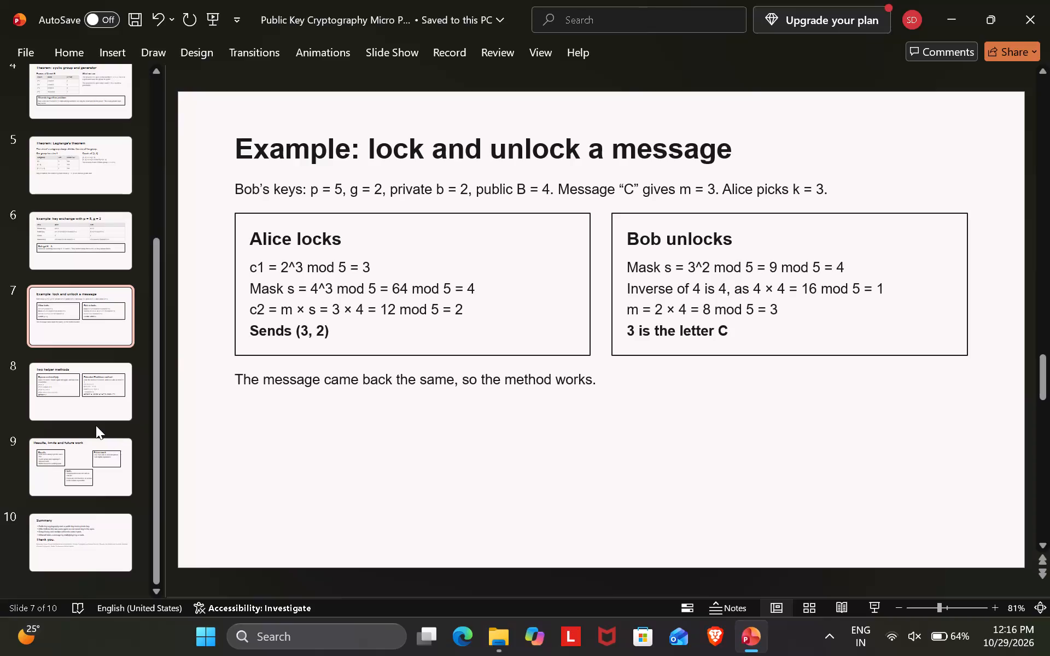
# Review the cyclic group and generator slide against the Lagrange's theorem slide for layout and content.
pyautogui.scroll(5, 96, 425)
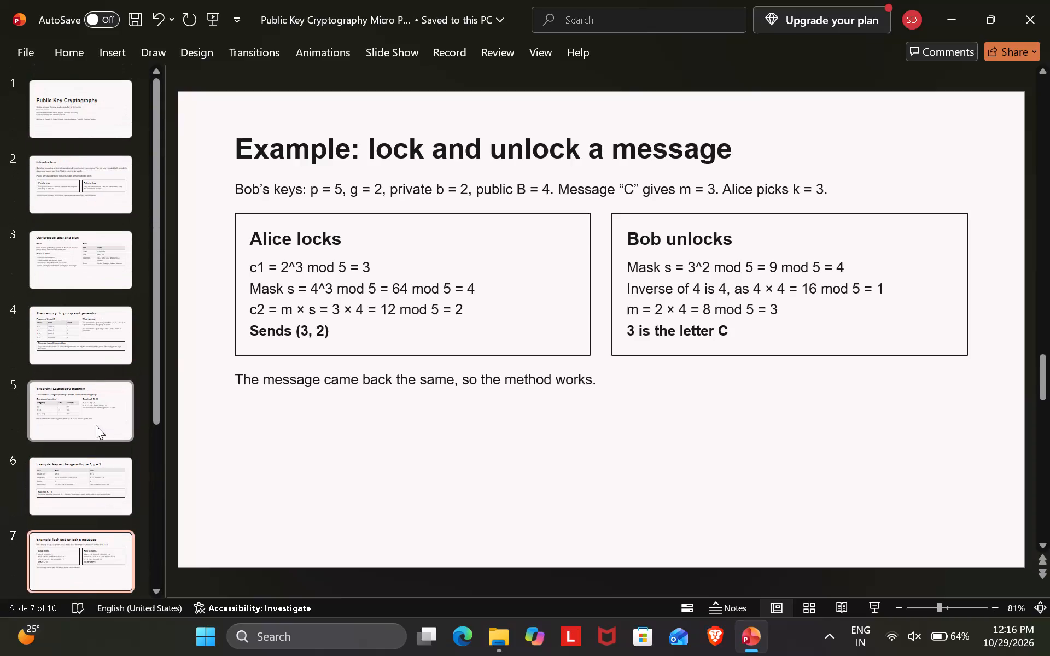
pyautogui.scroll(3, 96, 425)
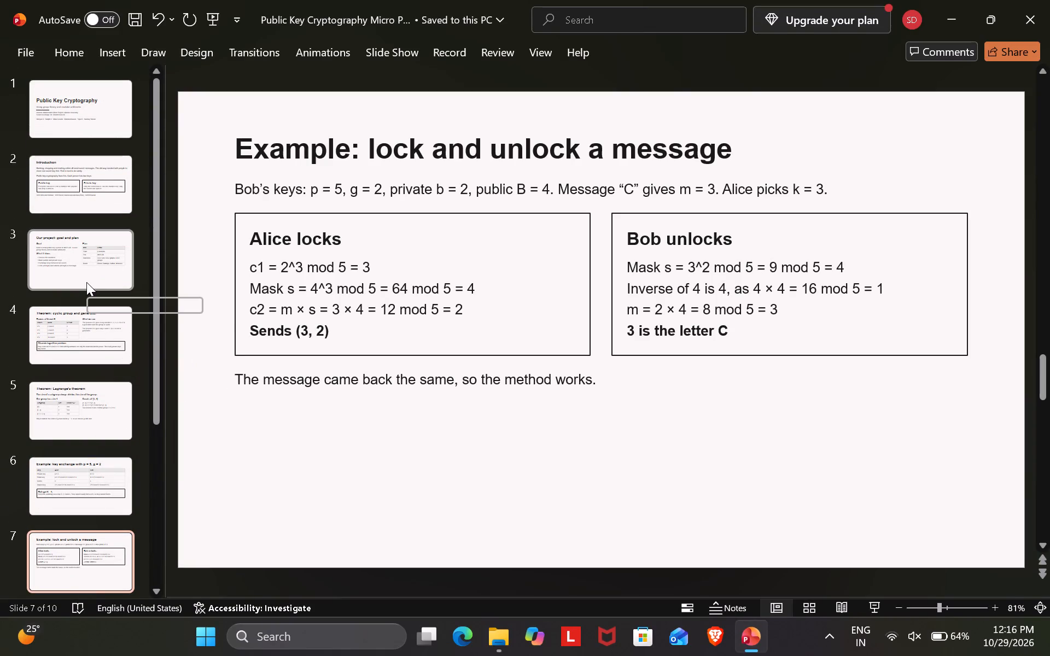
pyautogui.click(77, 319)
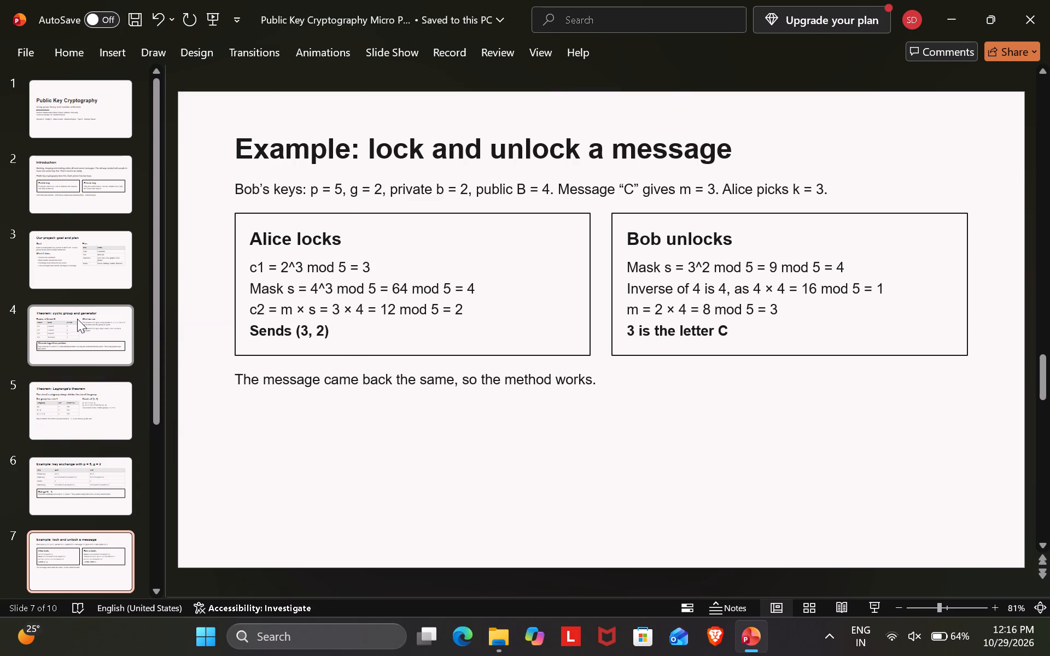
pyautogui.click(69, 407)
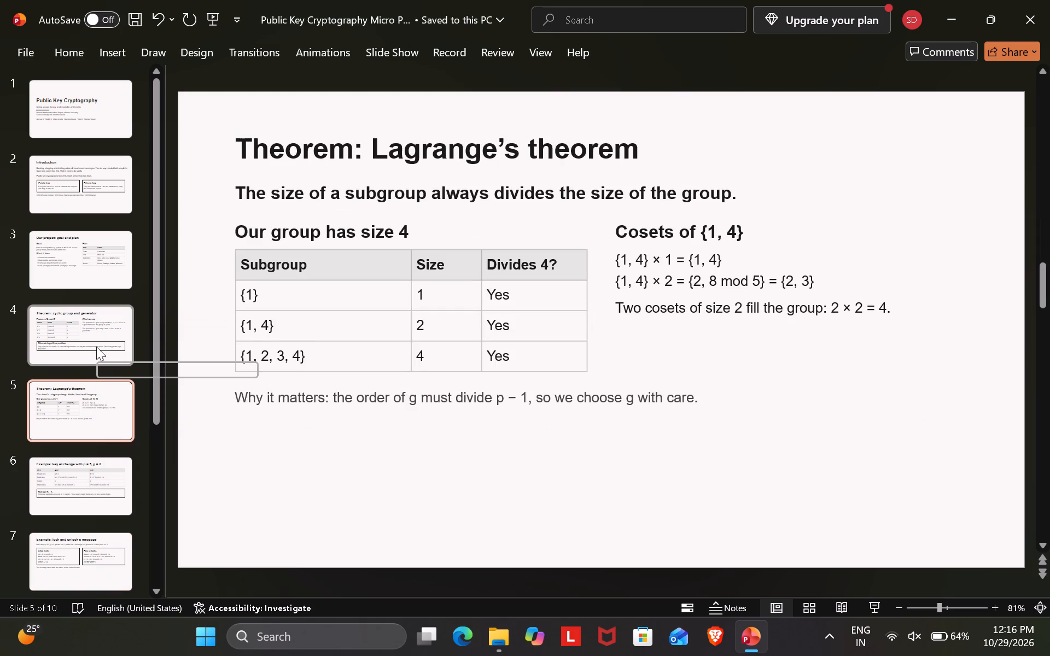
pyautogui.click(96, 347)
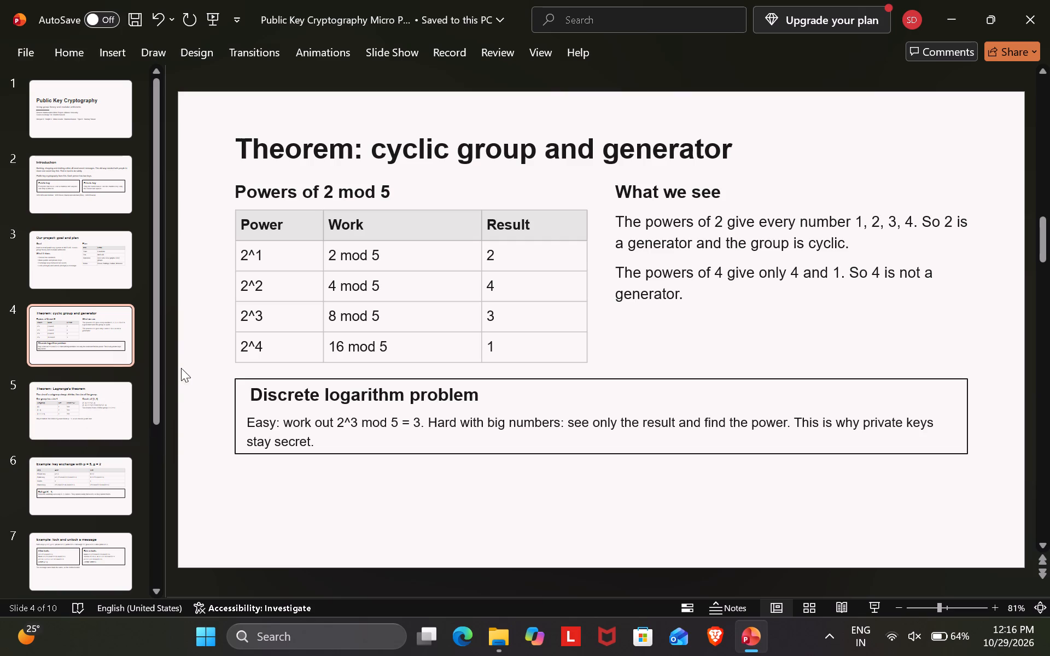
pyautogui.click(85, 406)
pyautogui.click(101, 336)
pyautogui.click(119, 417)
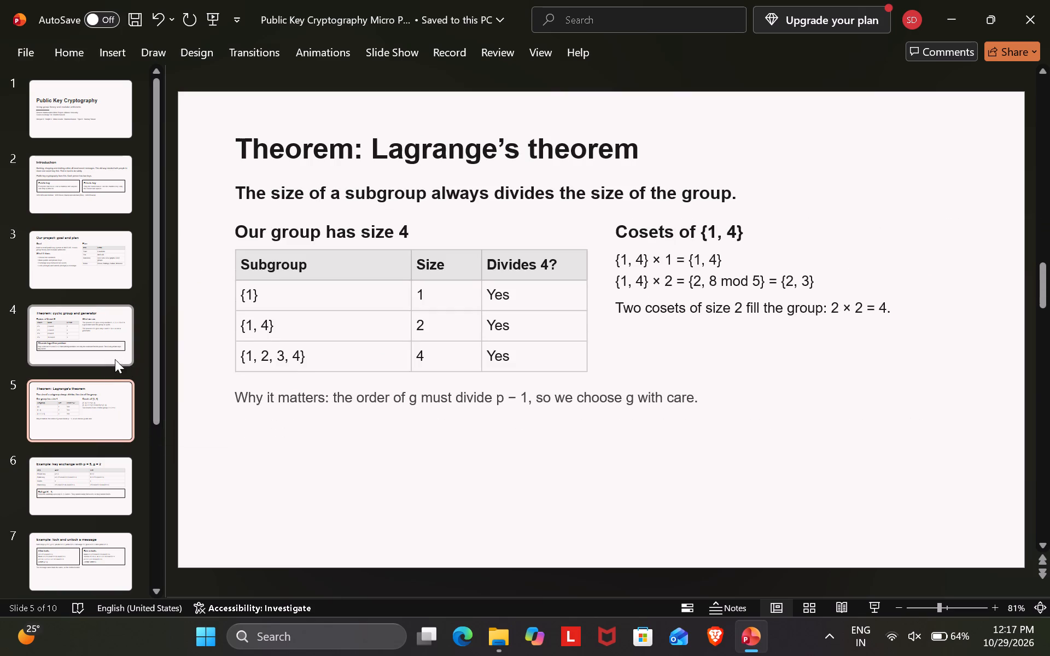
# Check the layout of the lock and unlock example, Two helper methods, and Results, limits and future work slides.
pyautogui.scroll(-1, 90, 487)
pyautogui.click(72, 525)
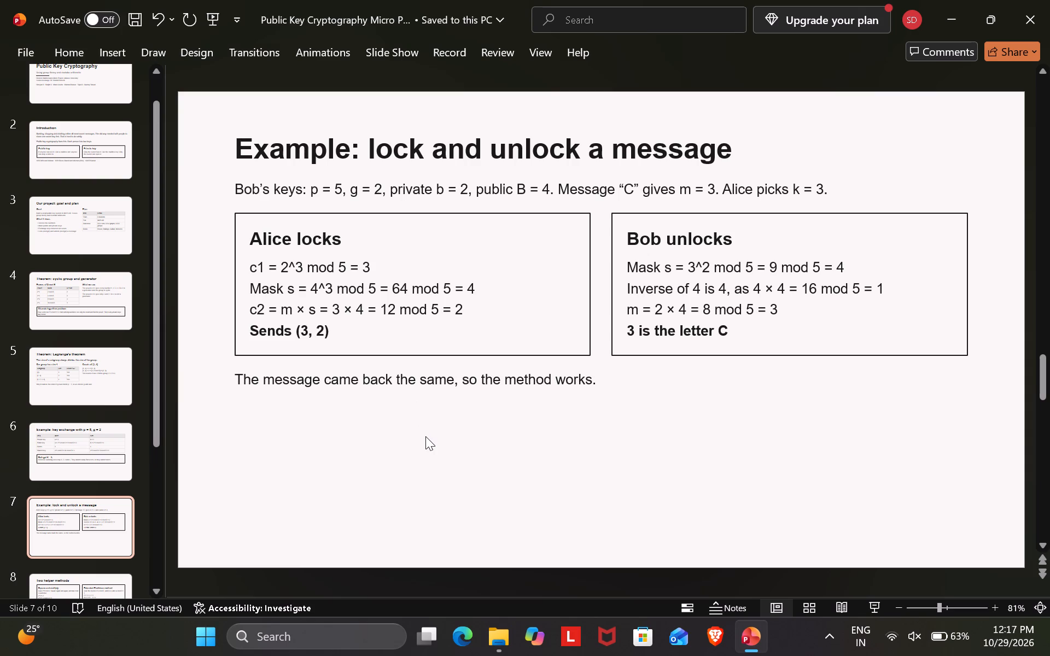
pyautogui.scroll(-1, 324, 422)
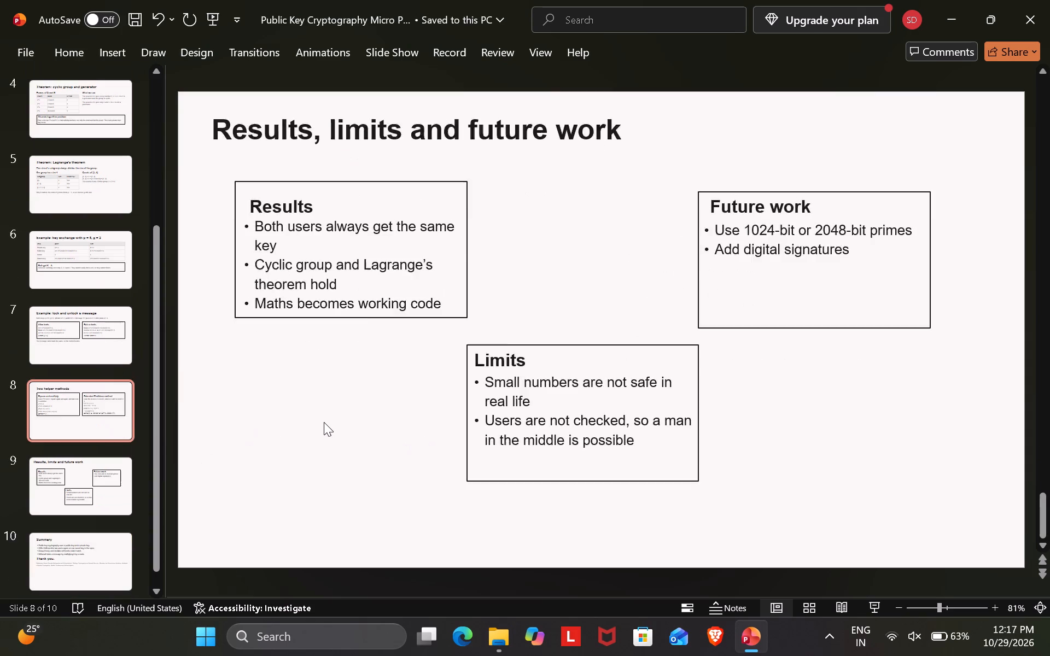
pyautogui.scroll(-1, 324, 422)
pyautogui.click(96, 397)
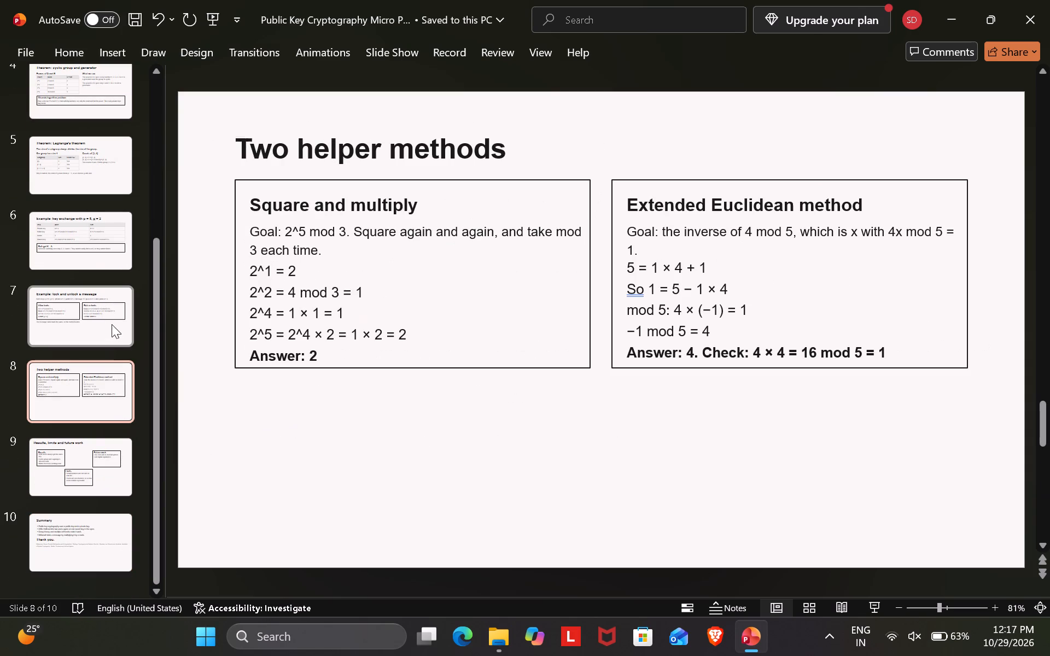
pyautogui.click(112, 311)
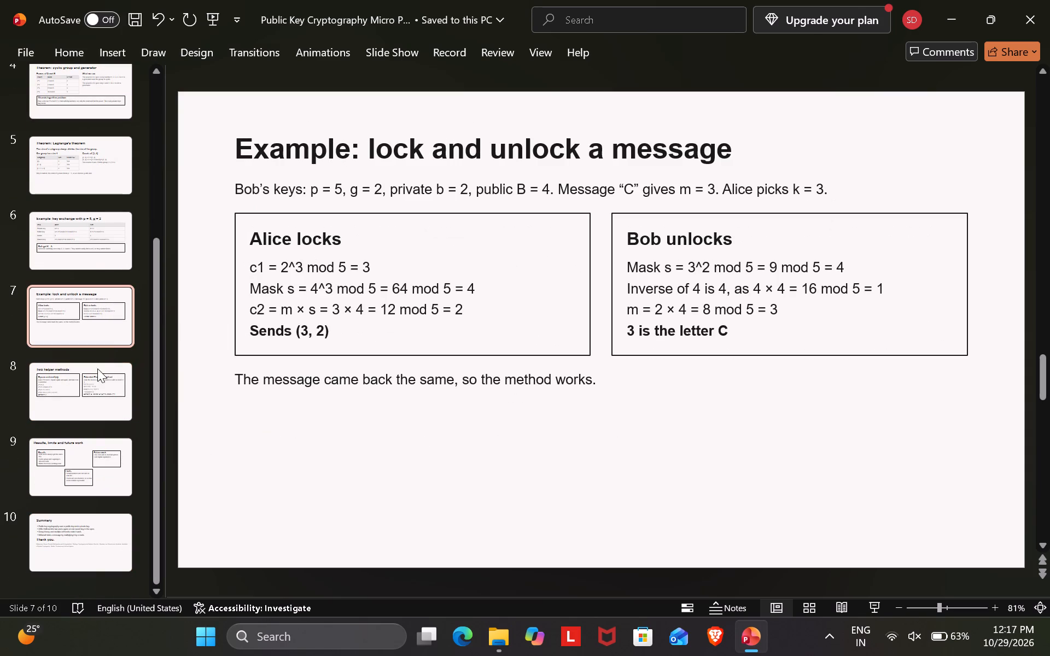
pyautogui.click(90, 415)
pyautogui.click(90, 337)
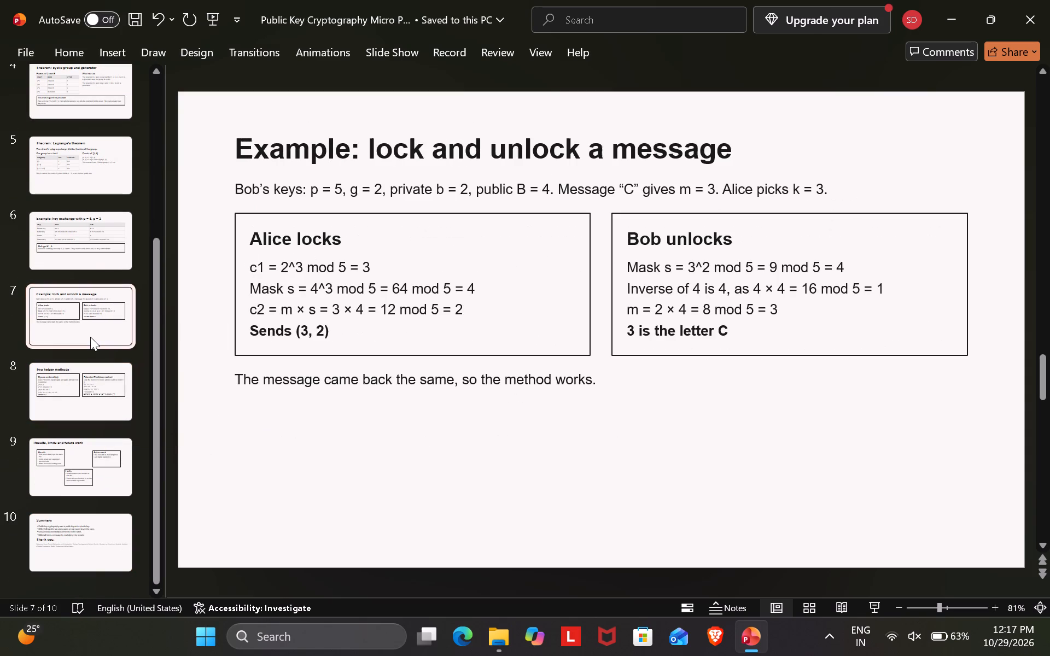
pyautogui.click(96, 395)
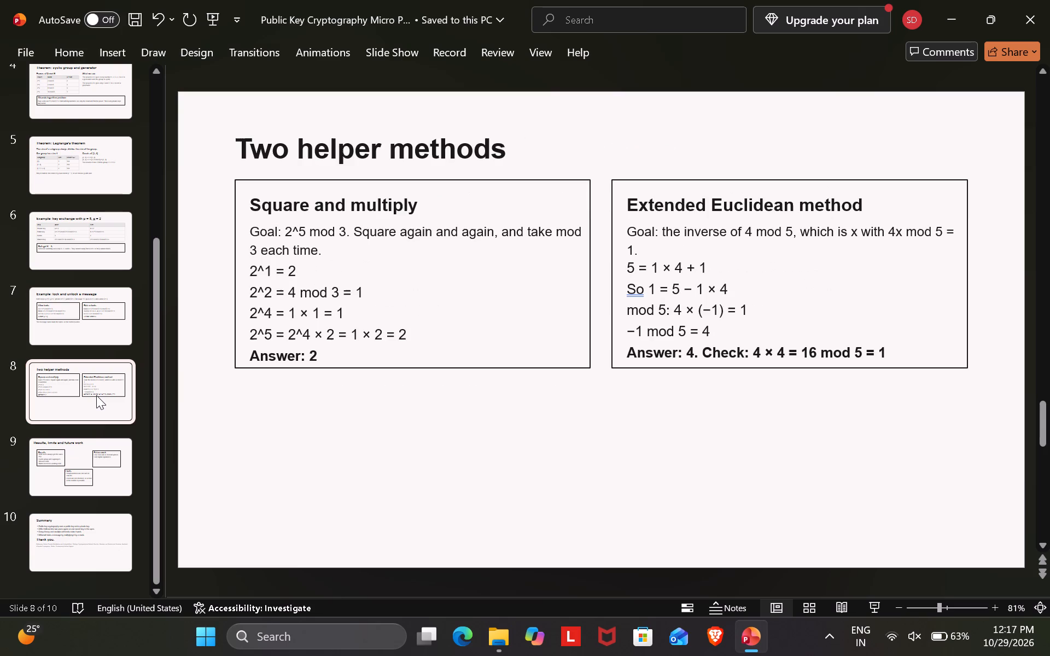
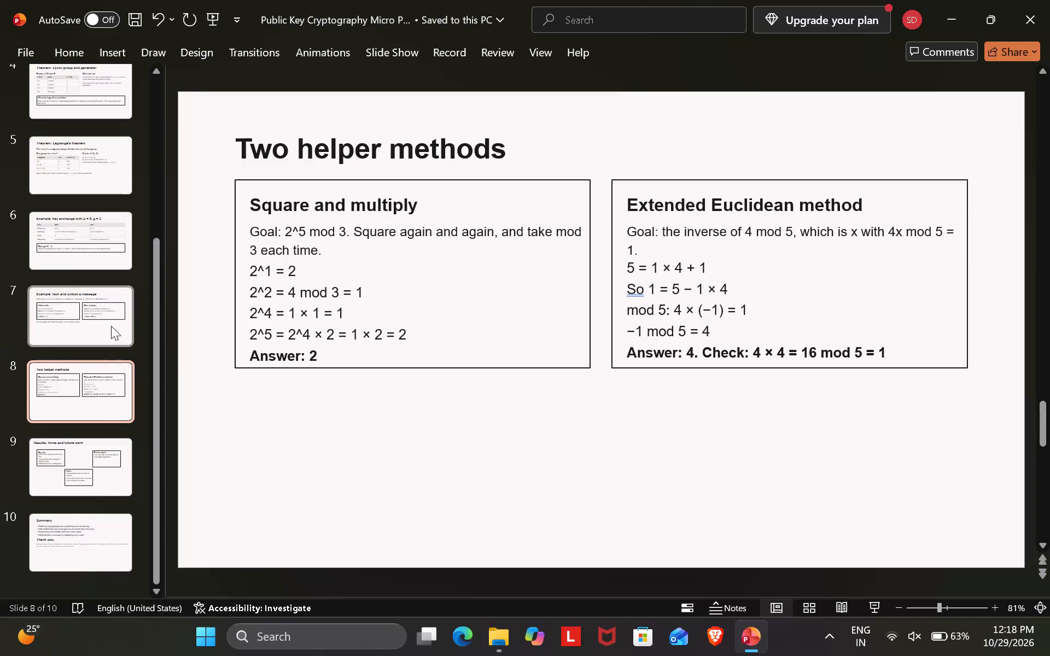
# On the lock and unlock example slide, change the box heading "Alice locks" to "Anu locks".
pyautogui.click(112, 321)
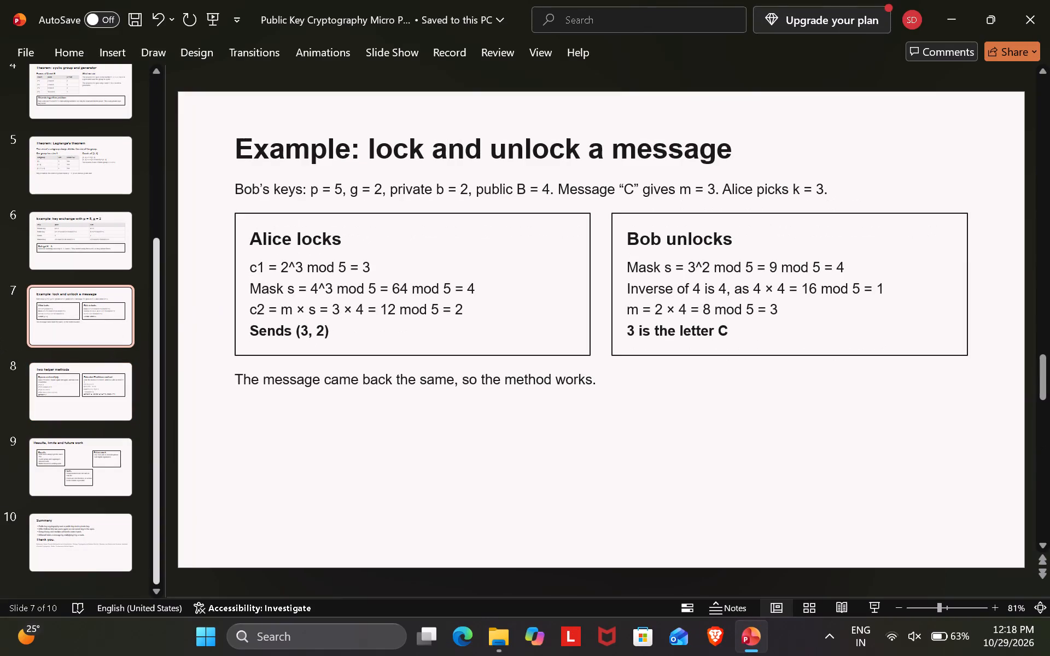
pyautogui.click(291, 241)
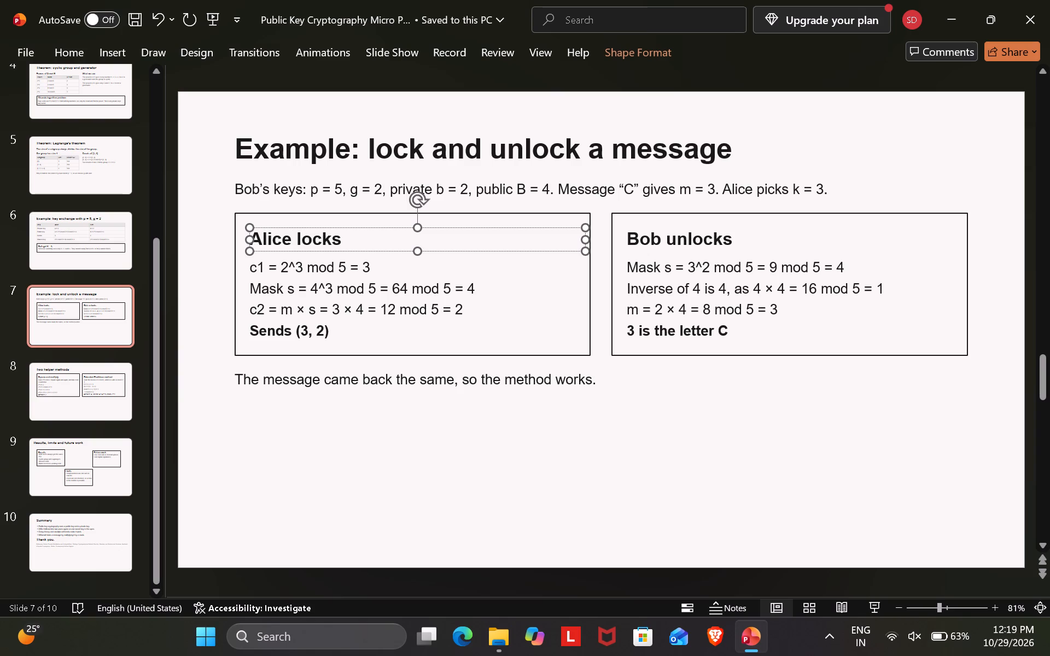
pyautogui.press('BackSpace')
pyautogui.press('BackSpace')
pyautogui.press('BackSpace')
pyautogui.press('BackSpace')
pyautogui.write('nu')
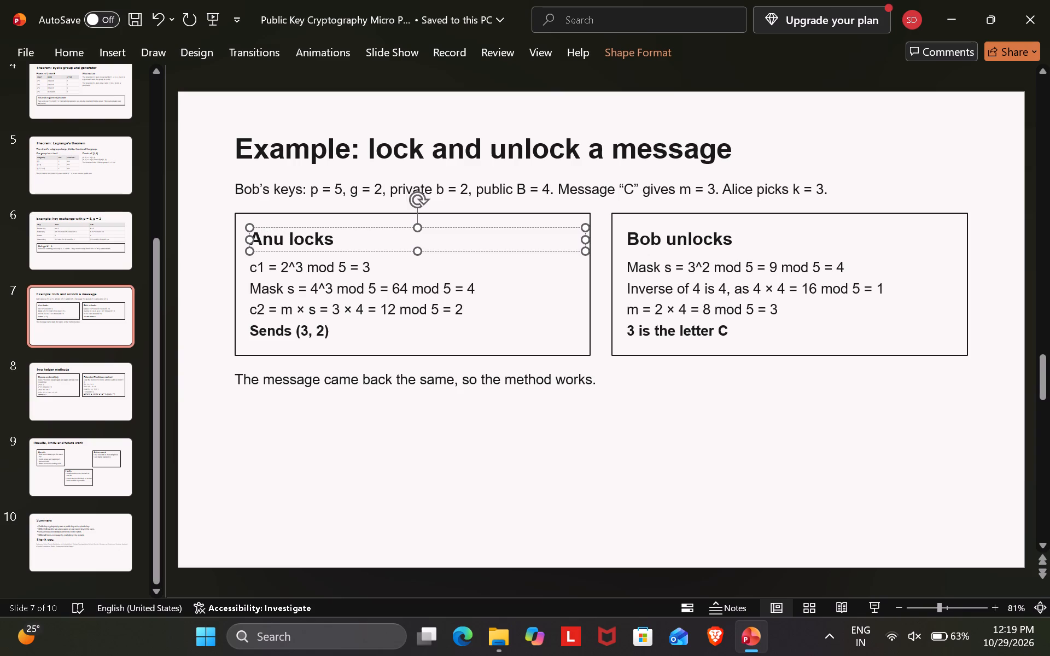
# Change the "Bob unlocks" box heading on the same slide to "Bhaskar unlocks", keeping it on one line.
pyautogui.click(628, 239)
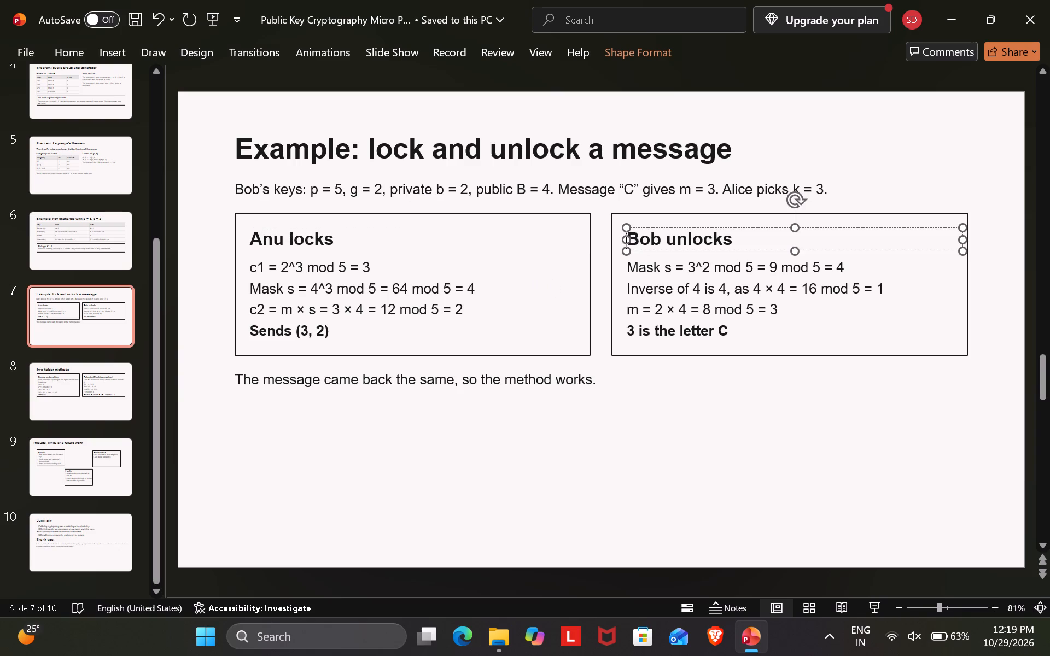
pyautogui.click(660, 240)
pyautogui.press('BackSpace')
pyautogui.press('BackSpace')
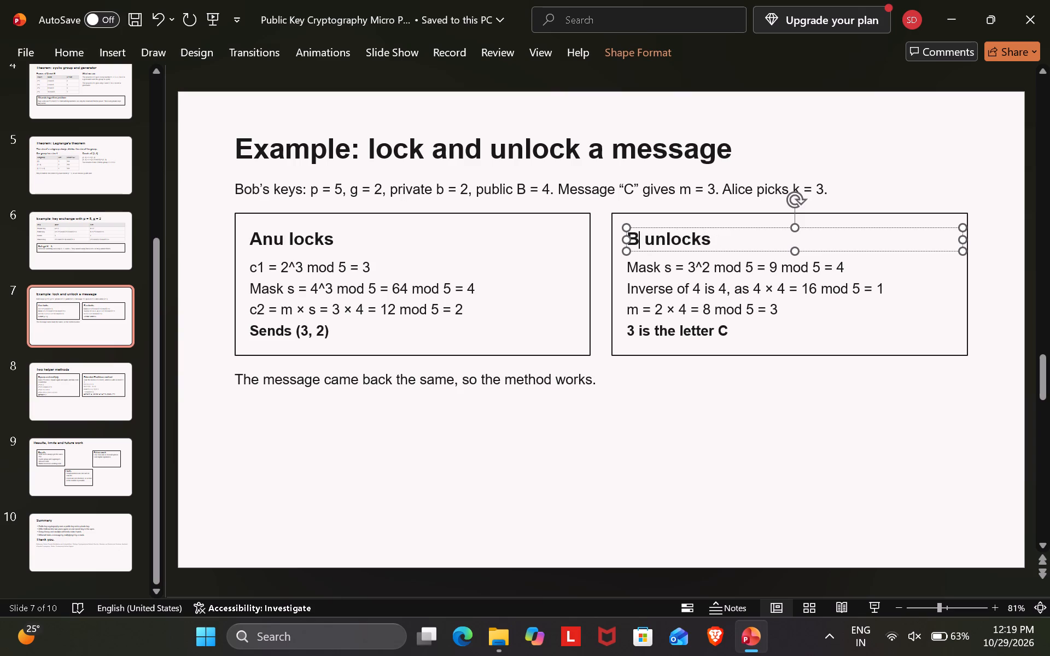
pyautogui.write('haskar')
pyautogui.press('Return')
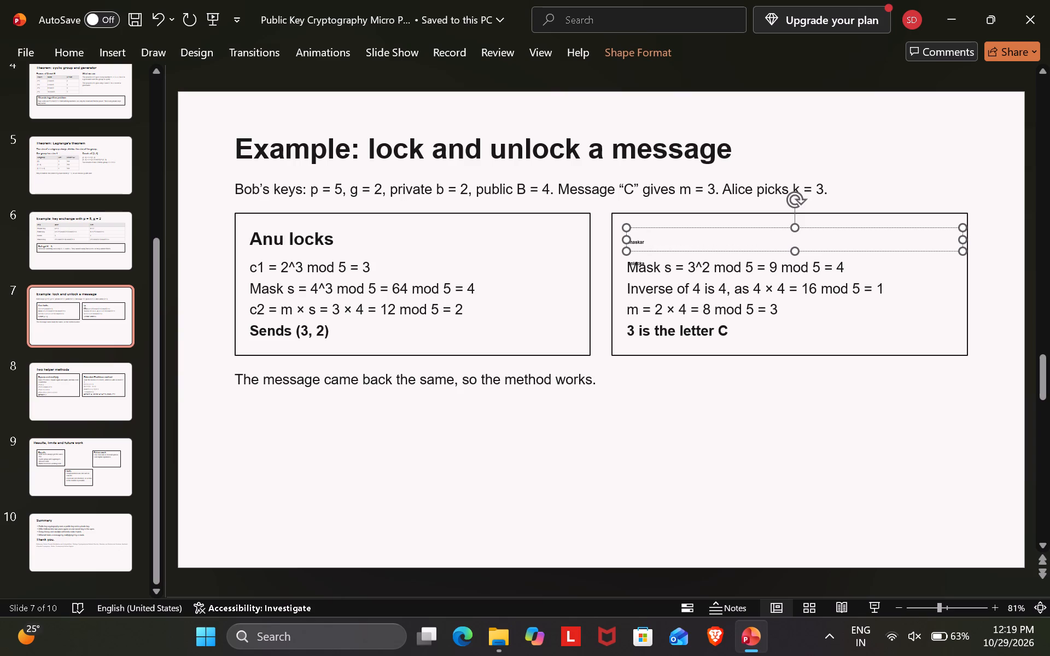
pyautogui.hotkey('ctrl', 'z')
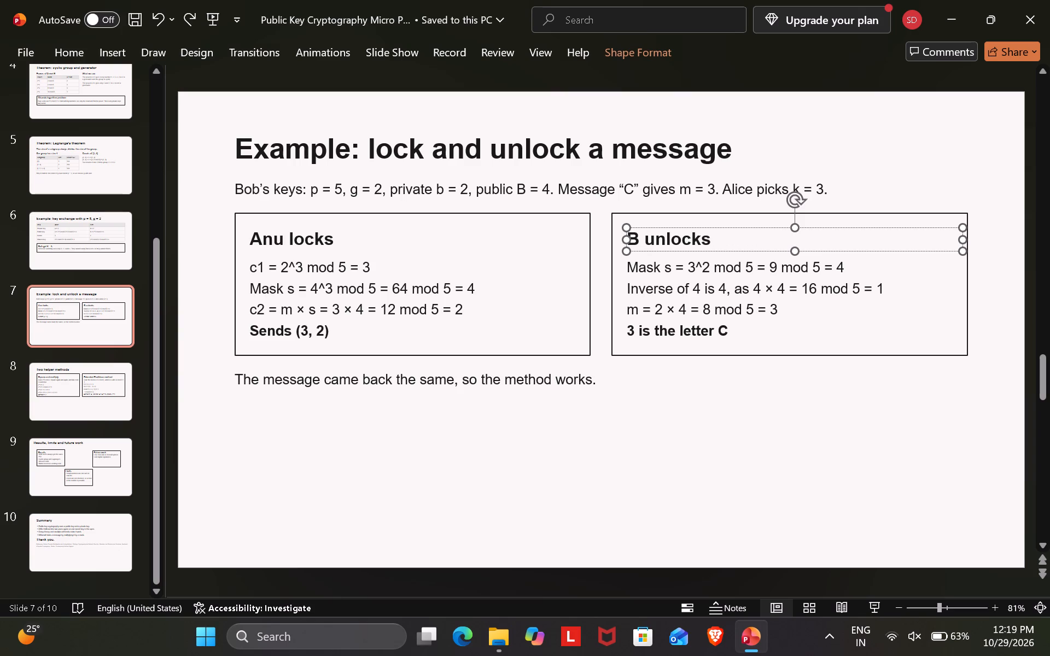
pyautogui.write('haskar')
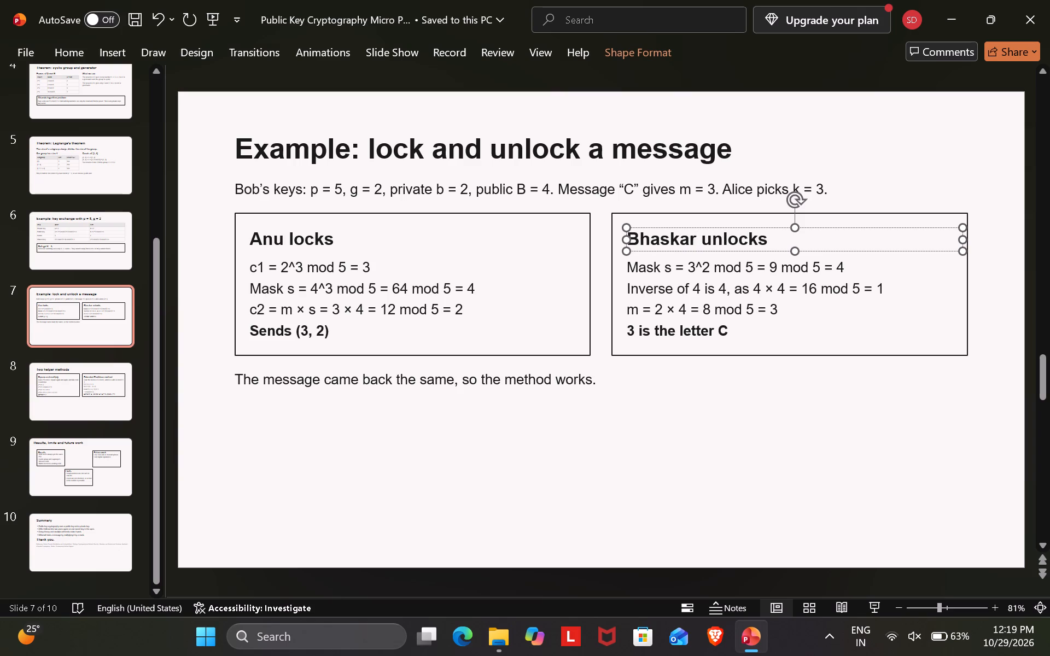
# Save the presentation and deselect the edited heading.
pyautogui.hotkey('ctrl', 's')
pyautogui.click(720, 401)
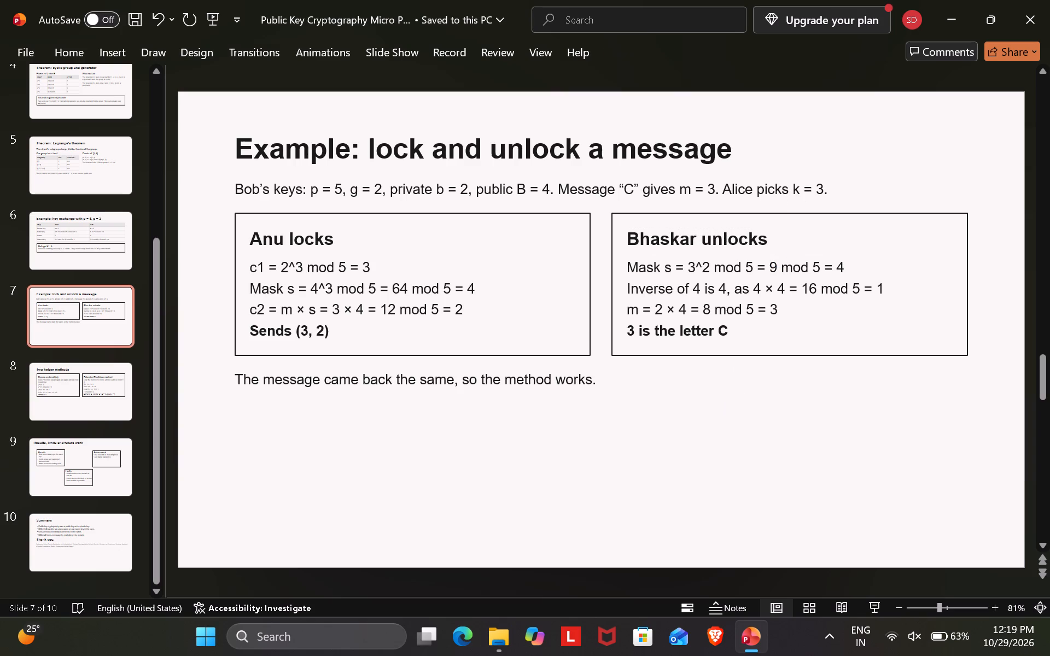
# Review the Two helper methods slide alongside the lock and unlock example slide.
pyautogui.click(82, 407)
pyautogui.click(106, 333)
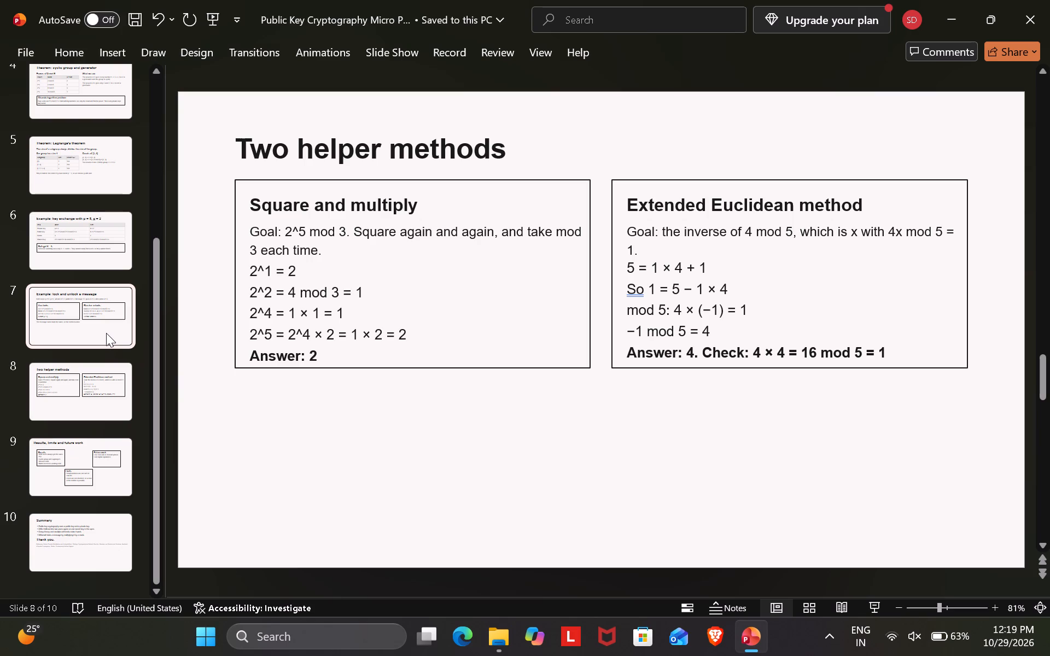
pyautogui.press('Down')
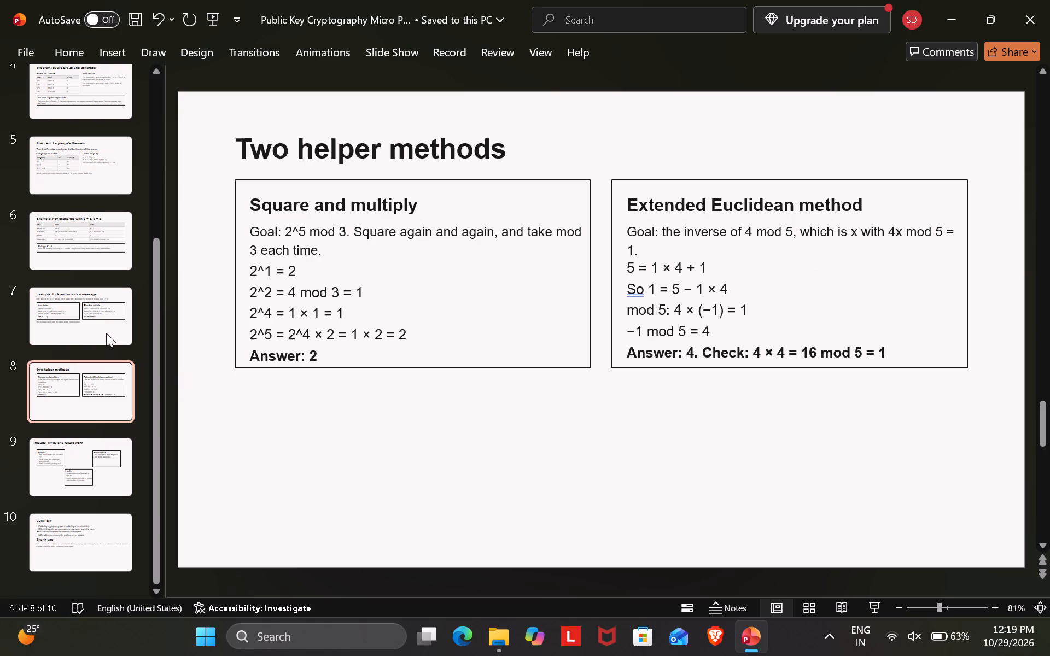
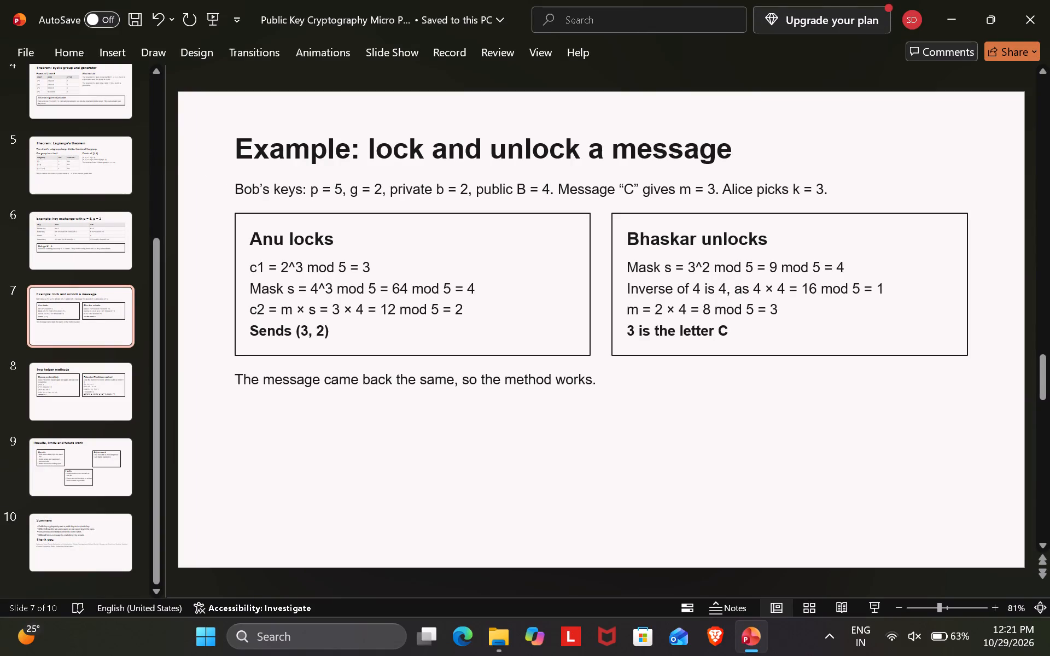
# In the keys line under the lock and unlock slide's title, change "Bob's" to "Bhaskar's" and "Alice" to "Anu".
pyautogui.click(261, 189)
pyautogui.press('BackSpace')
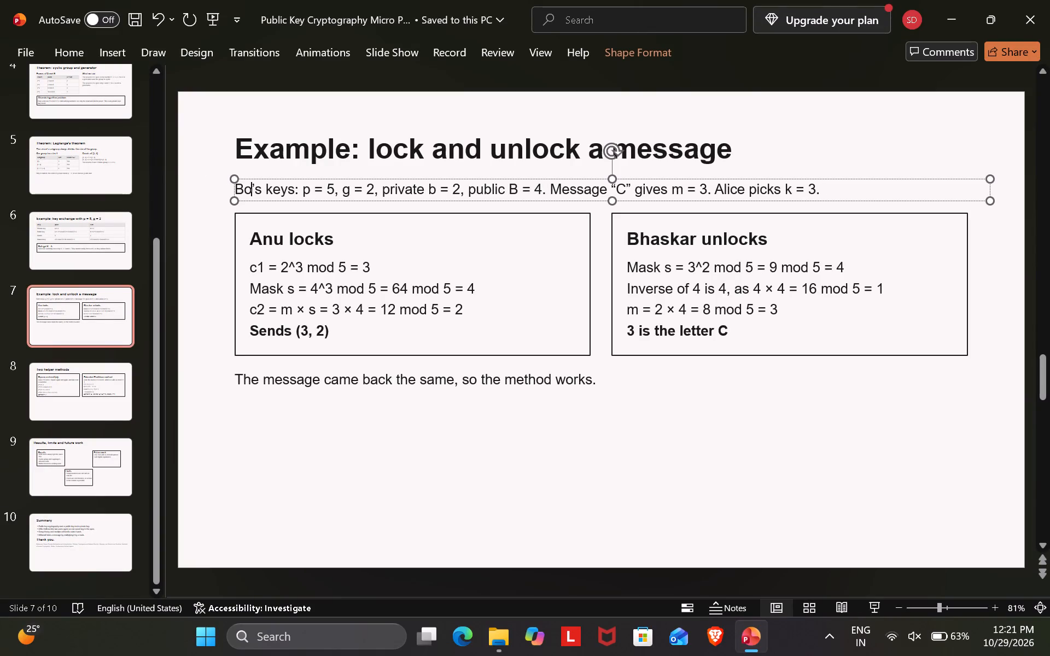
pyautogui.press('BackSpace')
pyautogui.write('haskar')
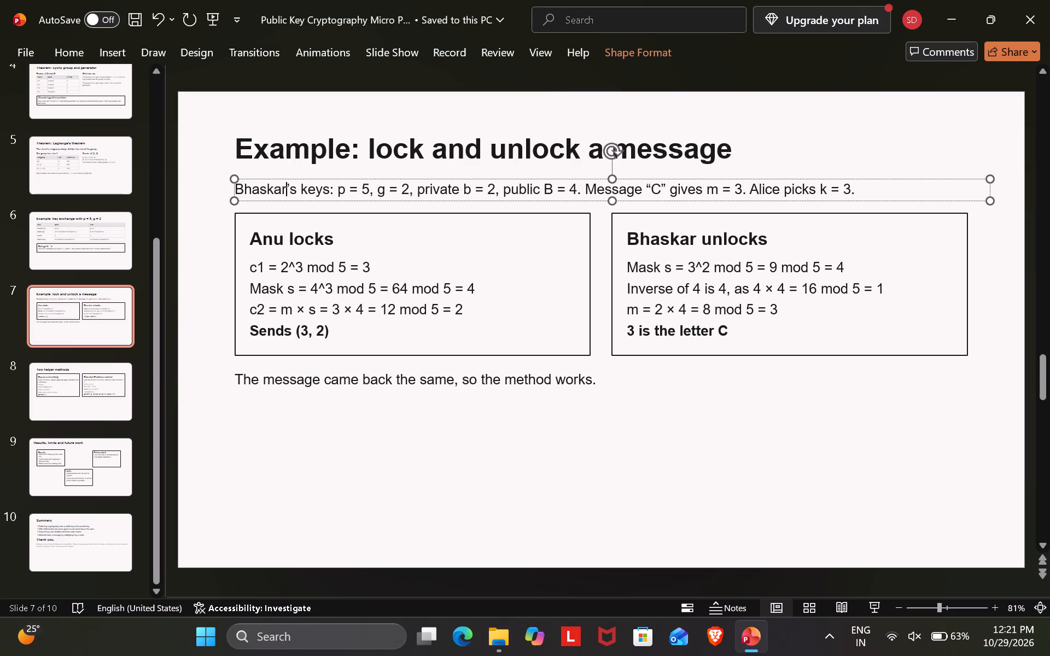
pyautogui.click(779, 192)
pyautogui.press('BackSpace')
pyautogui.press('BackSpace')
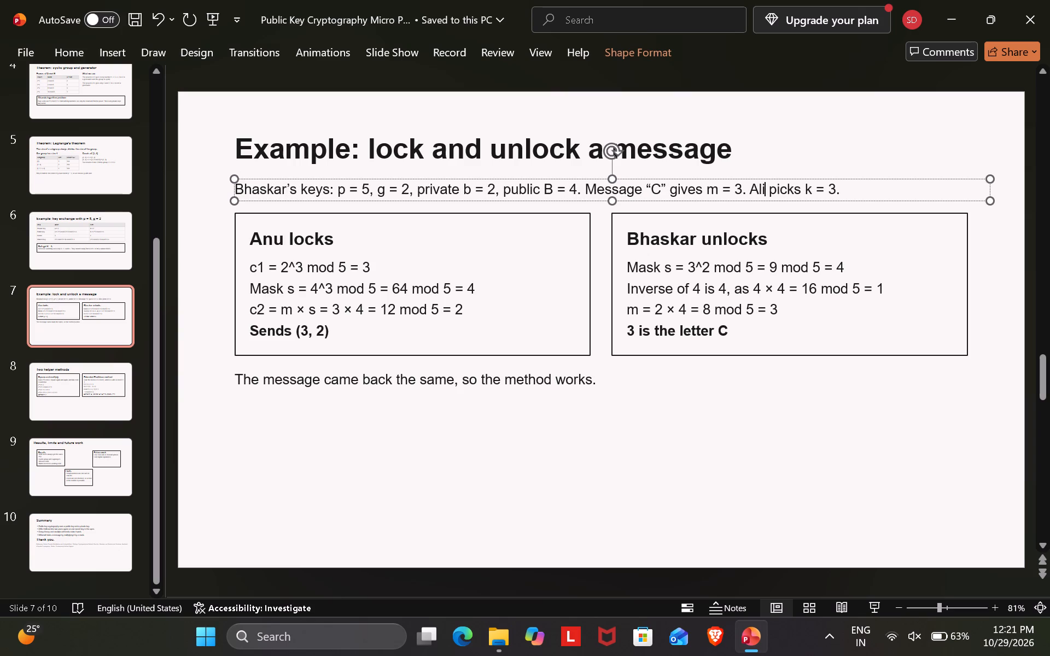
pyautogui.press('BackSpace')
pyautogui.press('BackSpace')
pyautogui.write('nu')
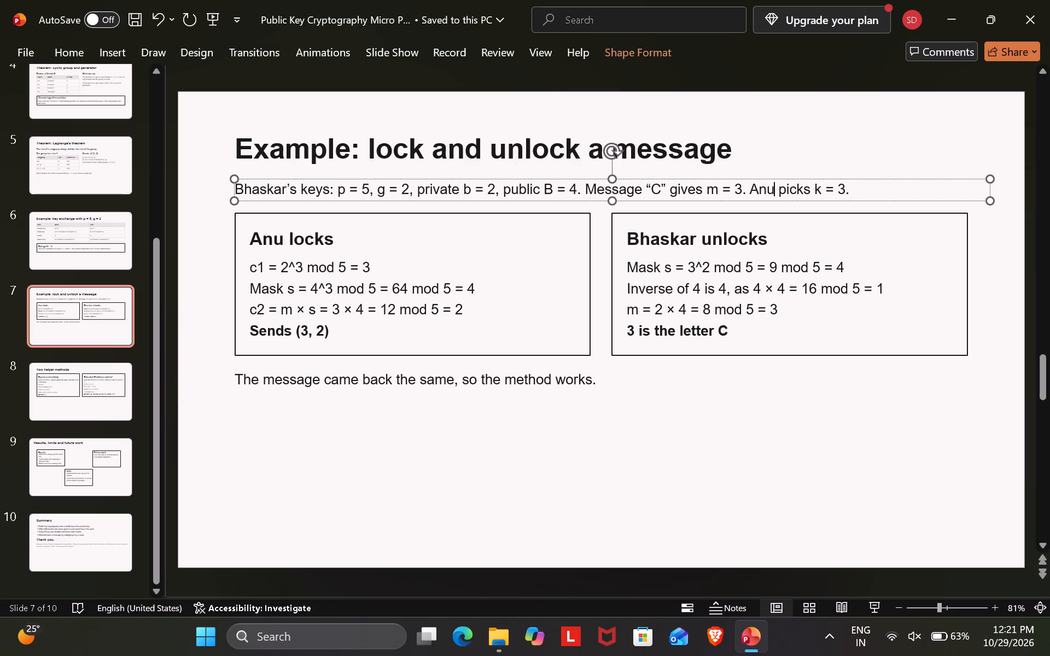
# Save the presentation and deselect the edited keys line.
pyautogui.hotkey('ctrl', 's')
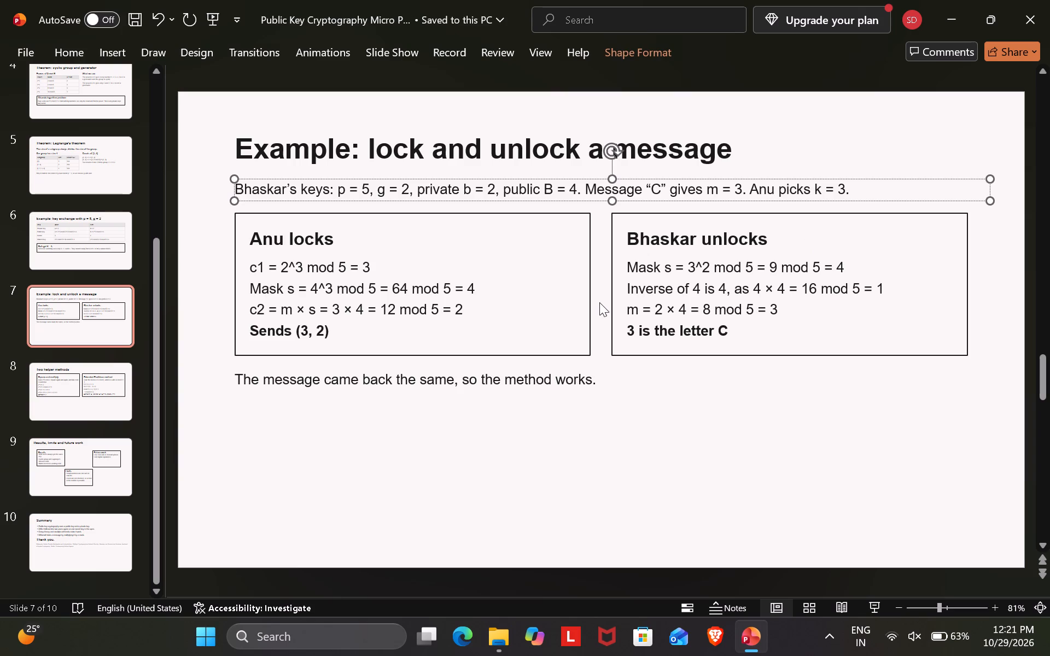
pyautogui.click(599, 302)
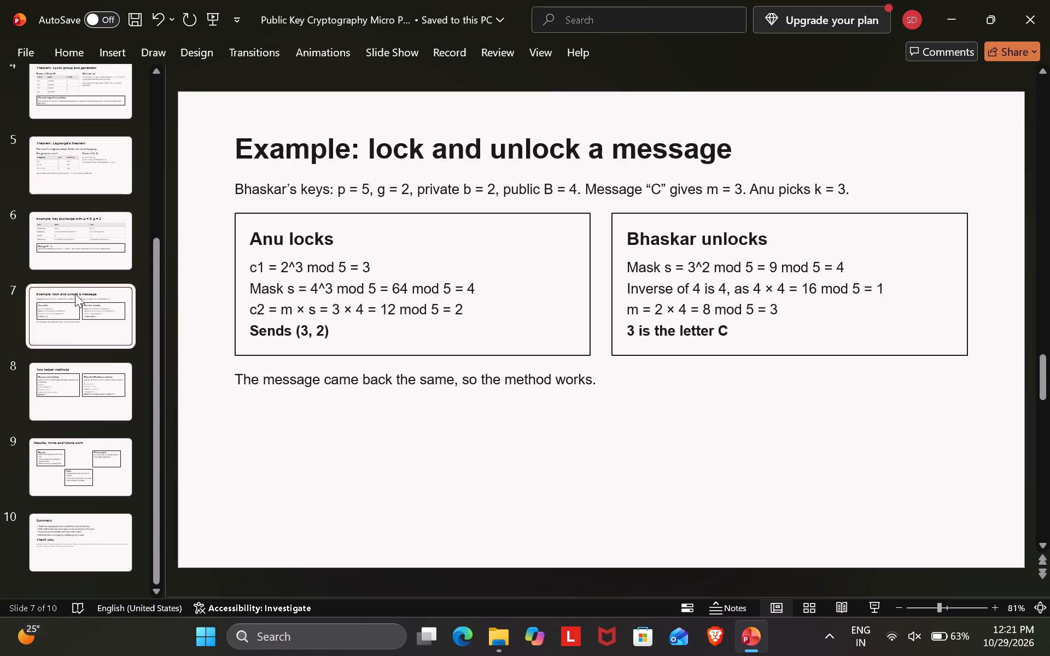
# On the key exchange example slide, rename the table's column headings "Alice" and "Bob" to "Anu" and "Bhaskar".
pyautogui.click(79, 256)
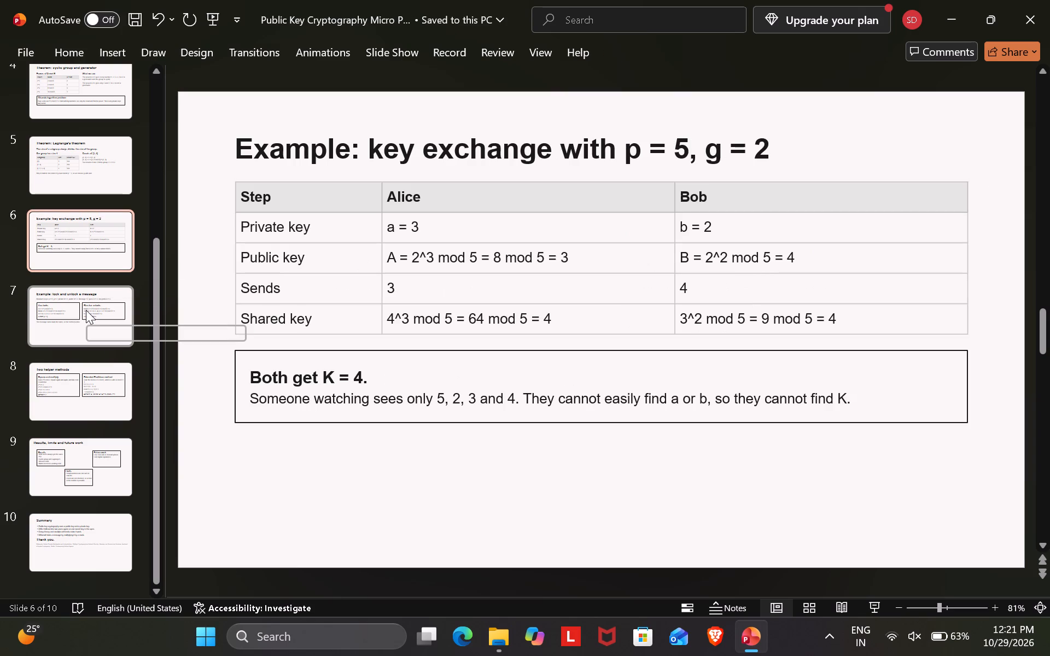
pyautogui.click(429, 199)
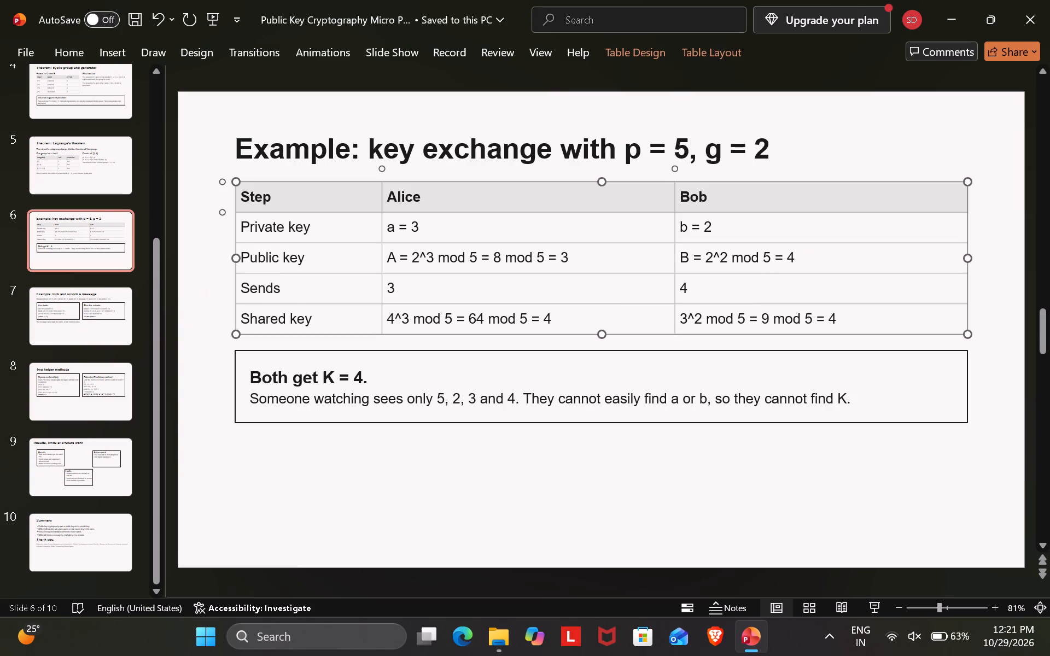
pyautogui.press('BackSpace')
pyautogui.press('BackSpace')
pyautogui.press('BackSpace')
pyautogui.press('BackSpace')
pyautogui.write('nu')
pyautogui.press('Tab')
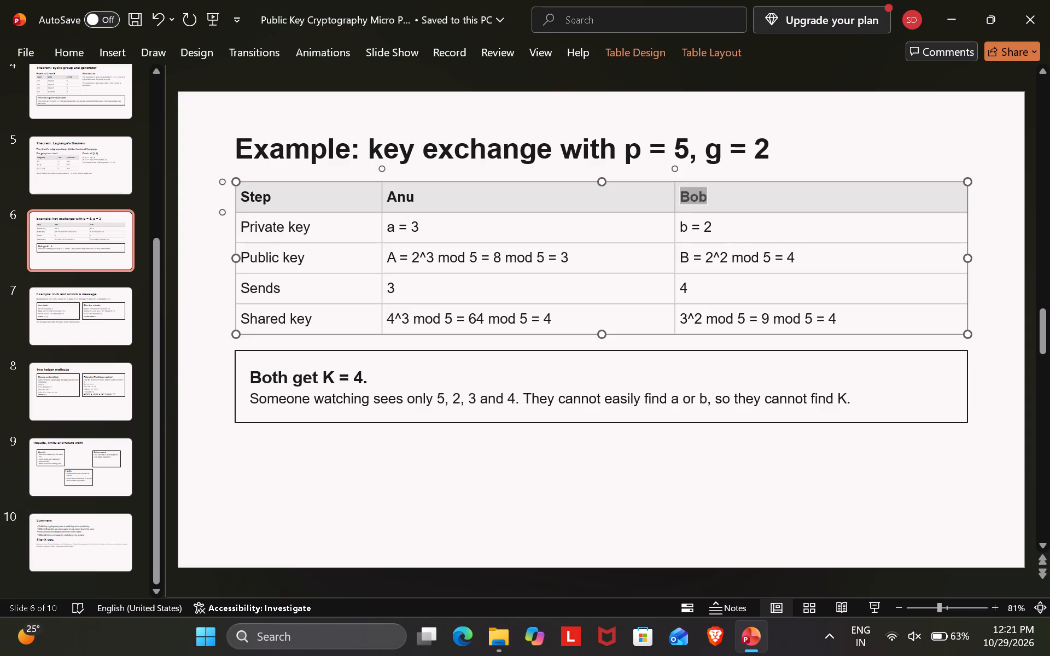
pyautogui.press('Right')
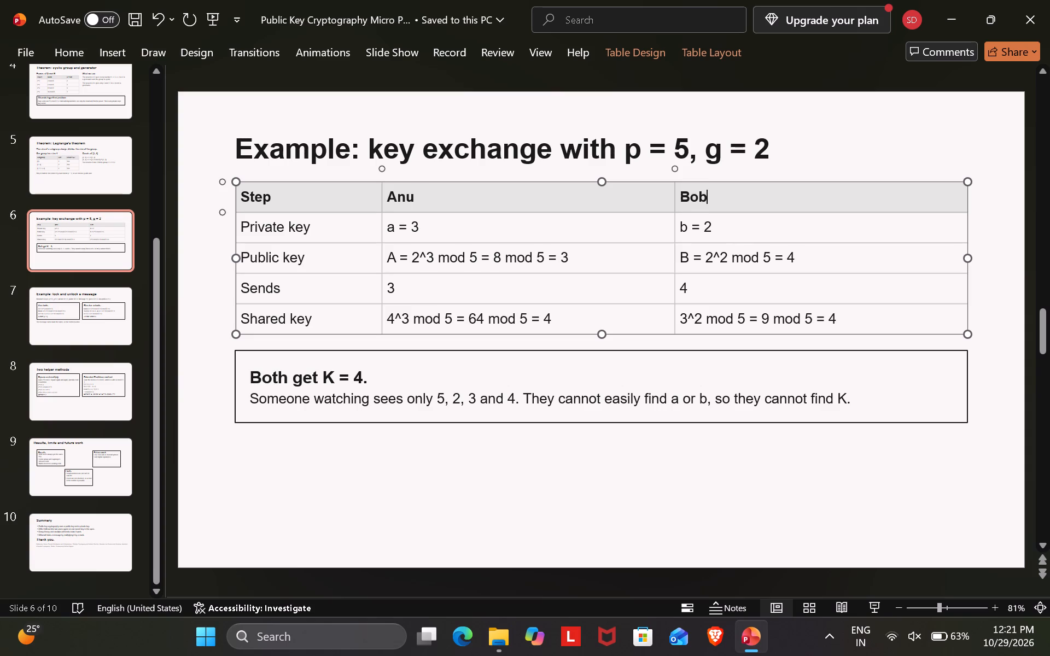
pyautogui.press('BackSpace')
pyautogui.press('BackSpace')
pyautogui.write('haskar')
pyautogui.press('Right')
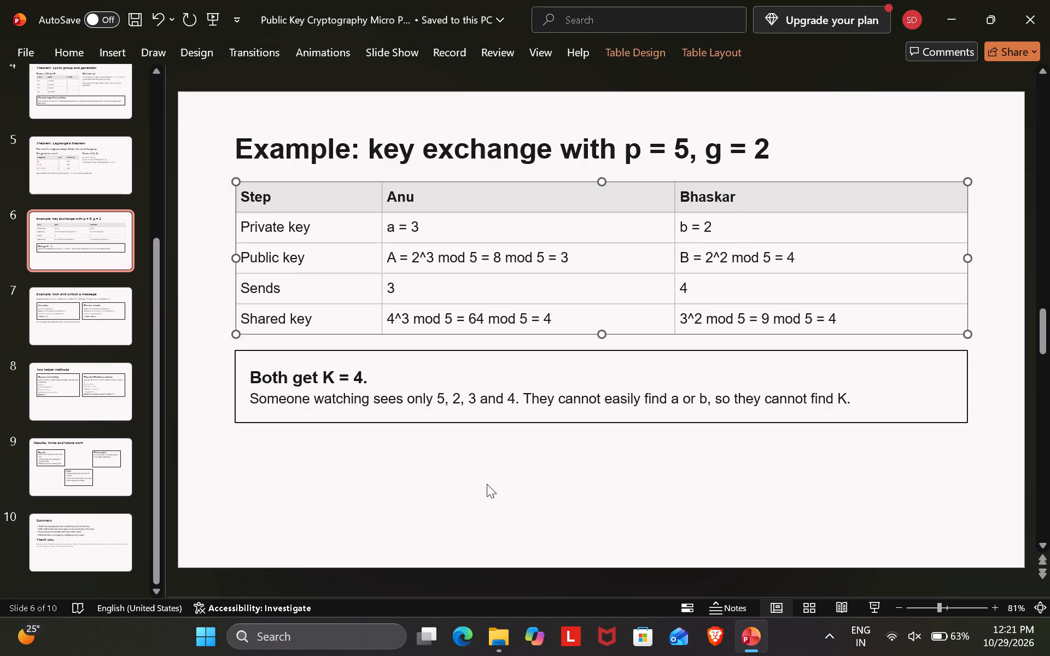
# Deselect the key exchange table and save the presentation.
pyautogui.click(487, 484)
pyautogui.hotkey('ctrl', 's')
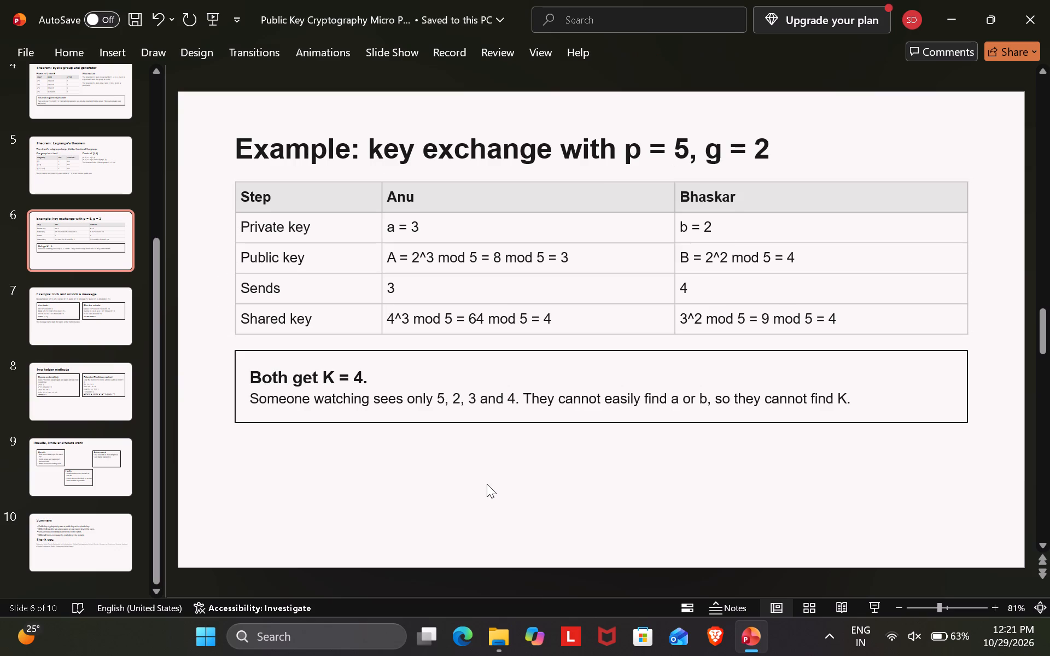
pyautogui.hotkey('ctrl', 's')
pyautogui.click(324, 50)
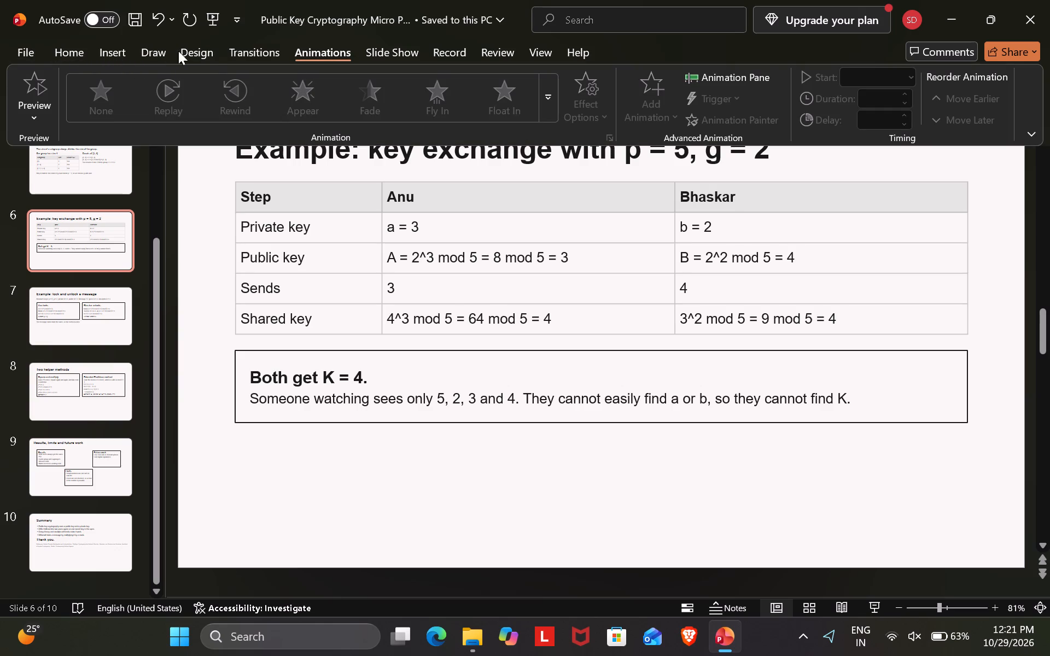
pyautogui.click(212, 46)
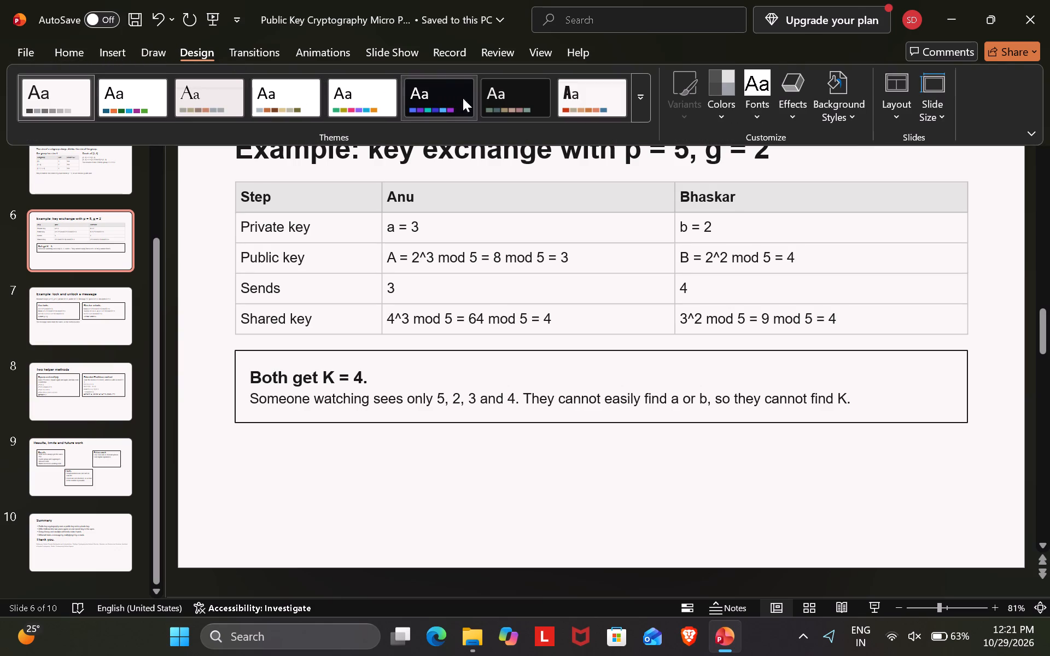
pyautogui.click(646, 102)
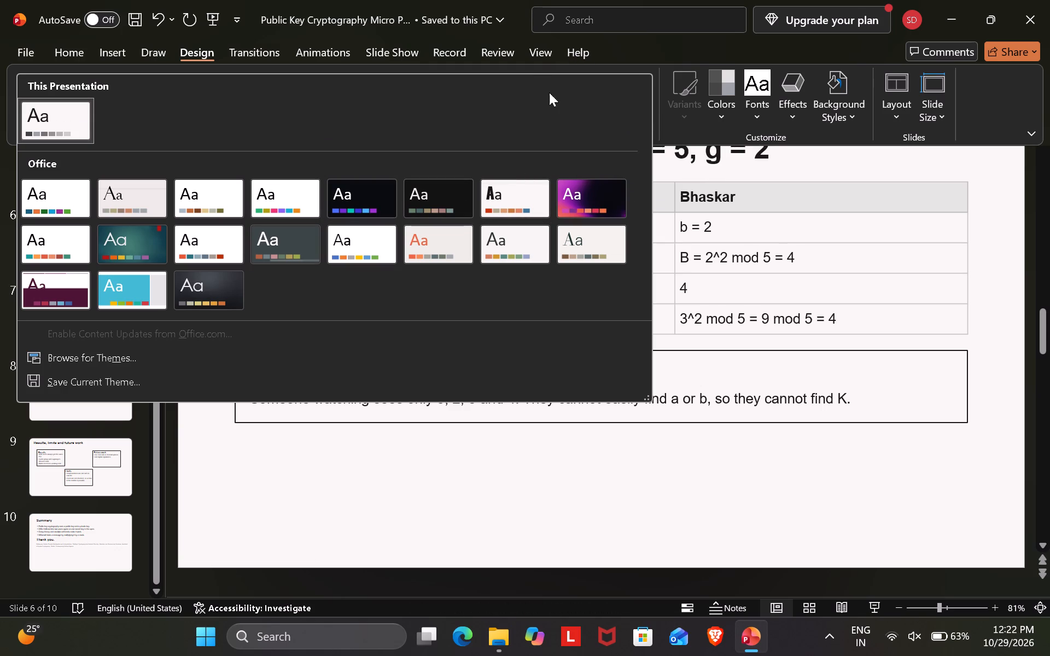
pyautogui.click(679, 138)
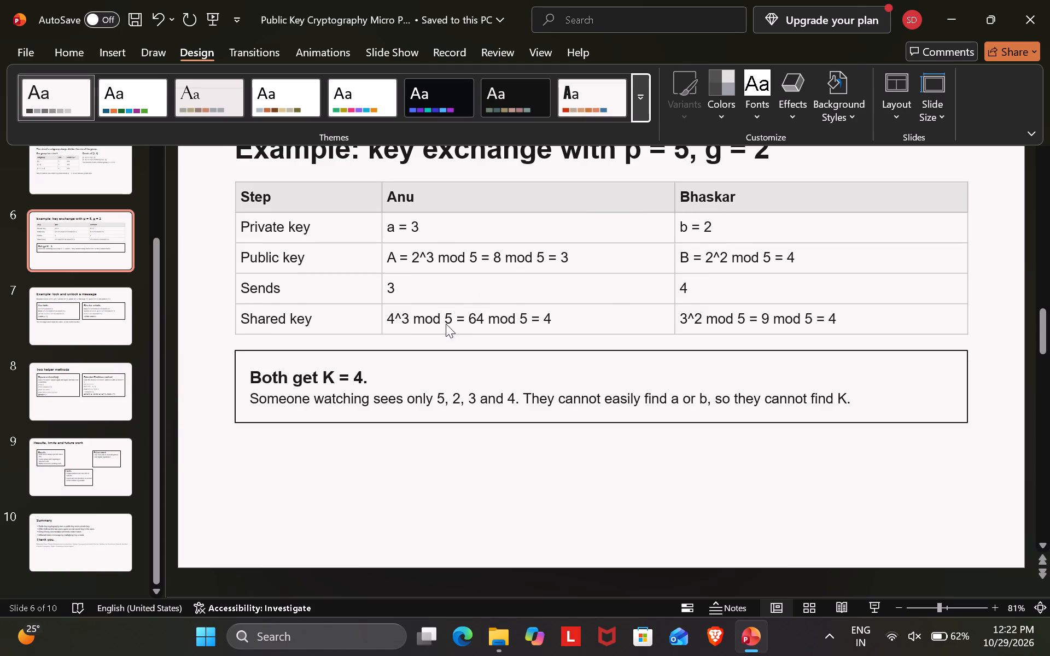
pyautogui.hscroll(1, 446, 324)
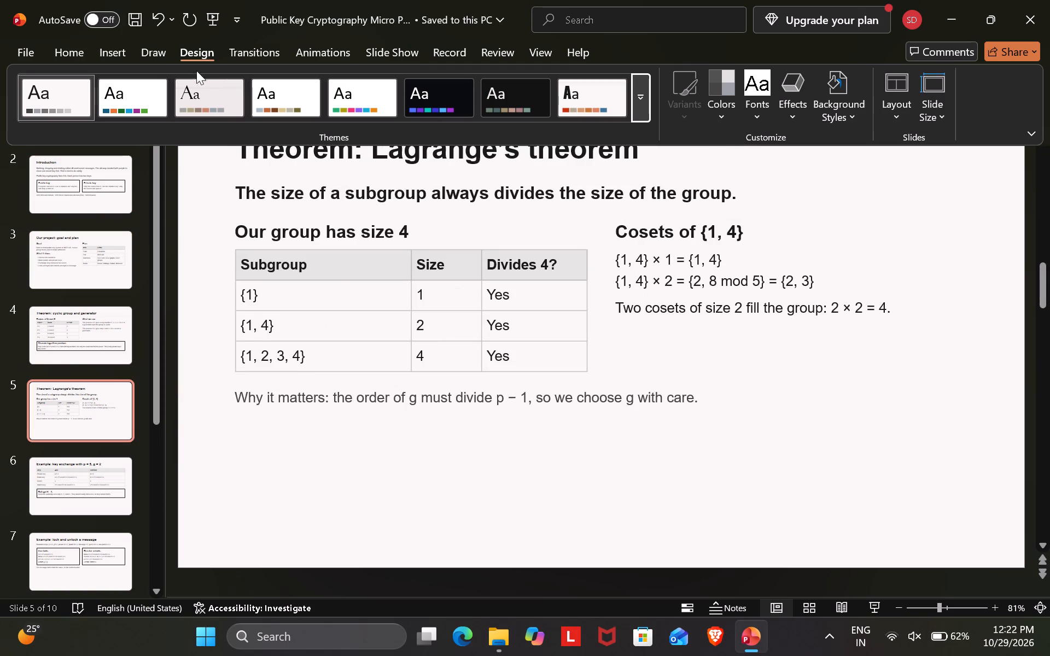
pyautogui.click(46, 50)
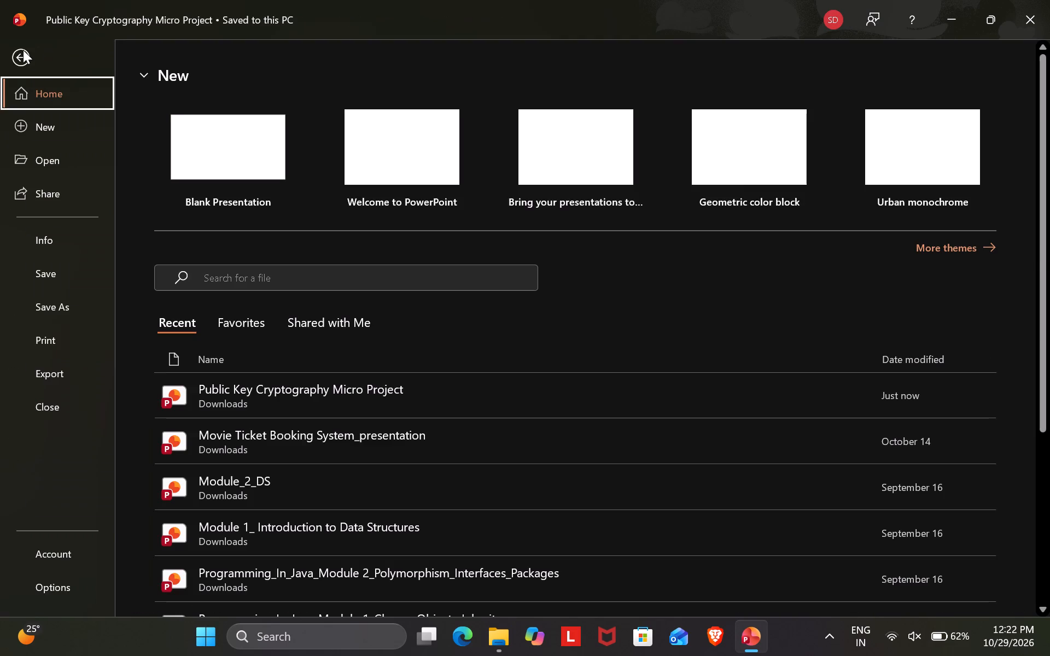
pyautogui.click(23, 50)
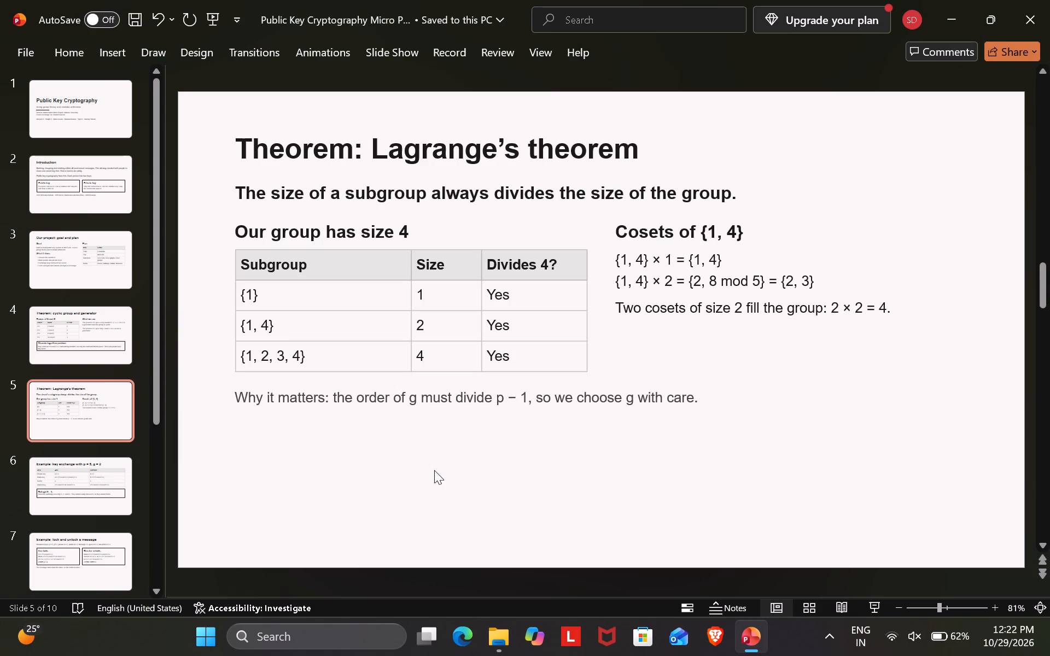
# Review the opening slides, from the title and Introduction through the project goal and plan.
pyautogui.click(434, 470)
pyautogui.press('Up')
pyautogui.press('Up')
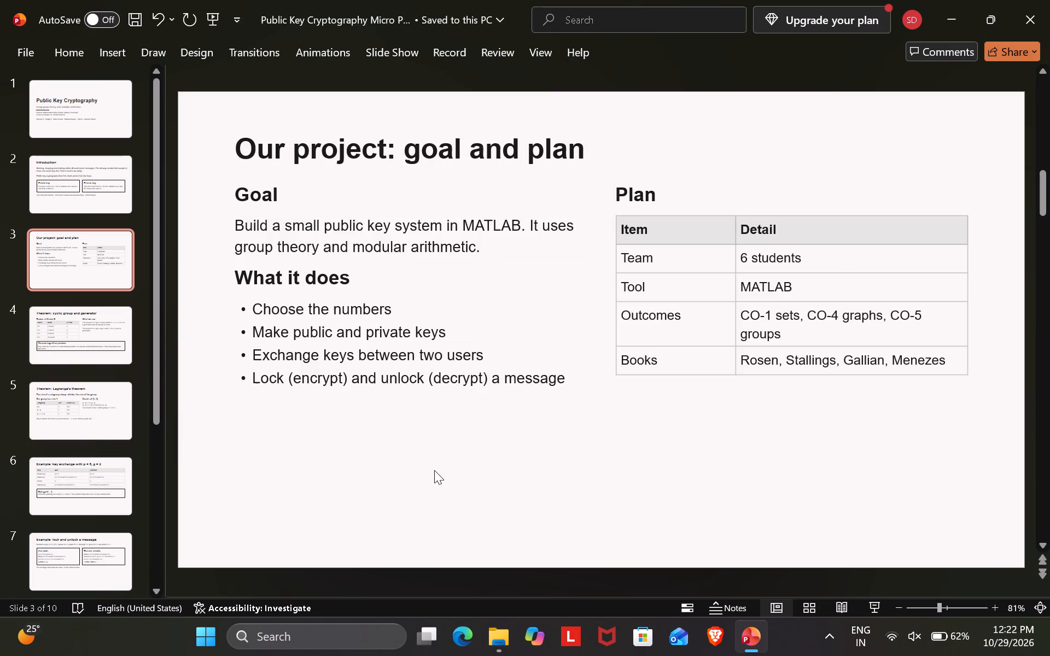
pyautogui.press('Up')
pyautogui.press('Up')
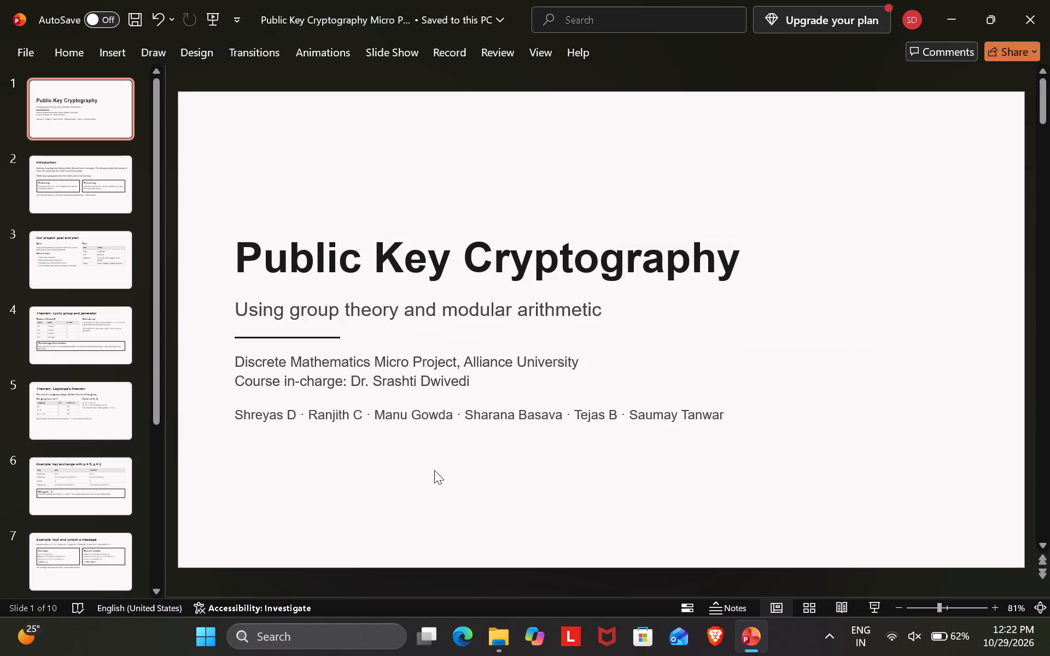
pyautogui.press('Down')
pyautogui.press('Up')
pyautogui.press('Down')
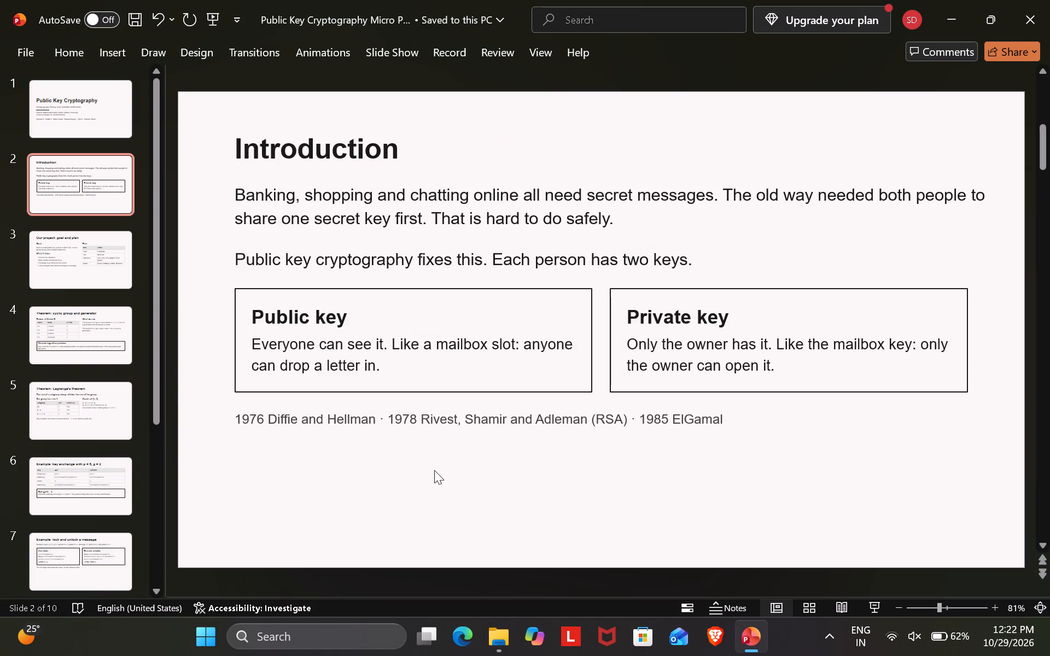
pyautogui.press('Down')
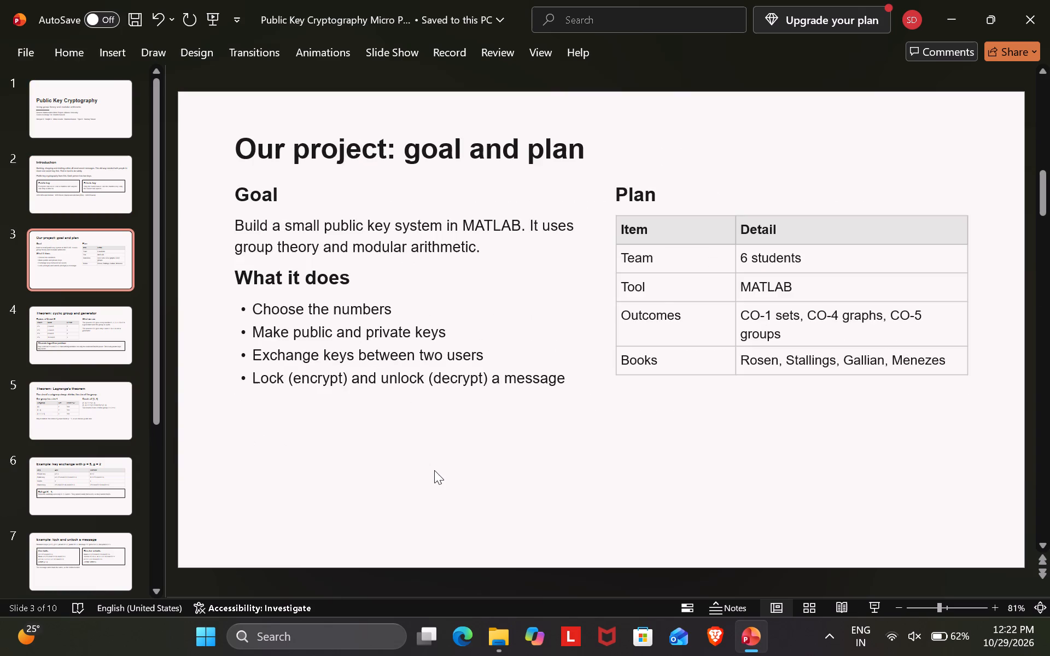
pyautogui.press('Up')
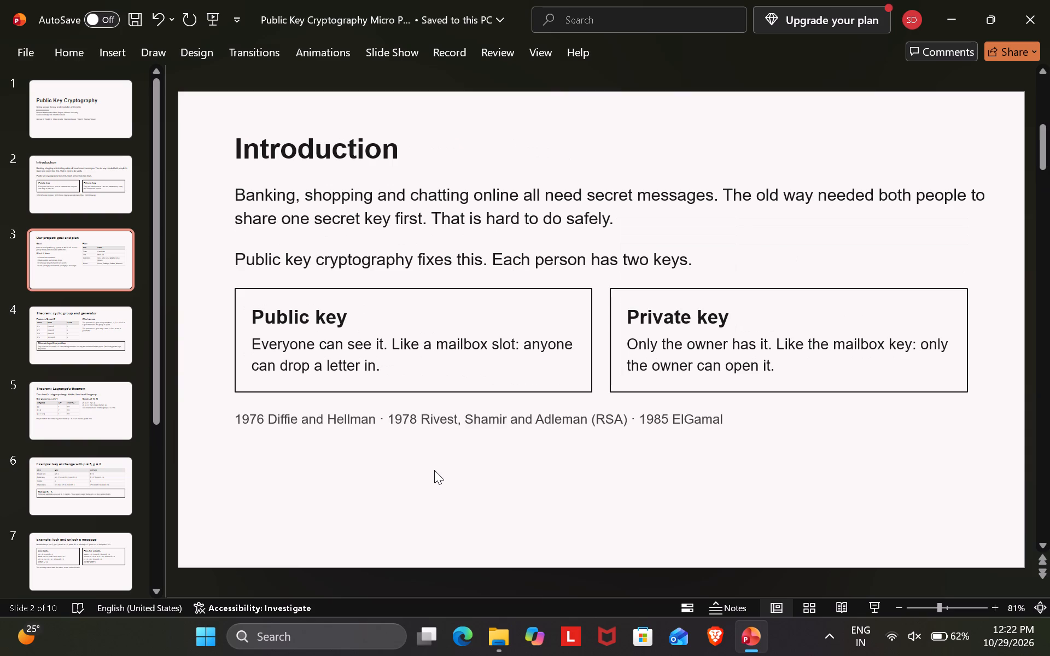
# Review the closing slides from the Summary back through results and helper methods to the lock and unlock example.
pyautogui.press('Down')
pyautogui.press('Down')
pyautogui.press('Down')
pyautogui.press('Down')
pyautogui.press('Down')
pyautogui.press('Down')
pyautogui.press('Down')
pyautogui.press('Down')
pyautogui.press('Down')
pyautogui.press('Down')
pyautogui.press('Down')
pyautogui.press('Down')
pyautogui.press('Down')
pyautogui.press('Down')
pyautogui.press('Down')
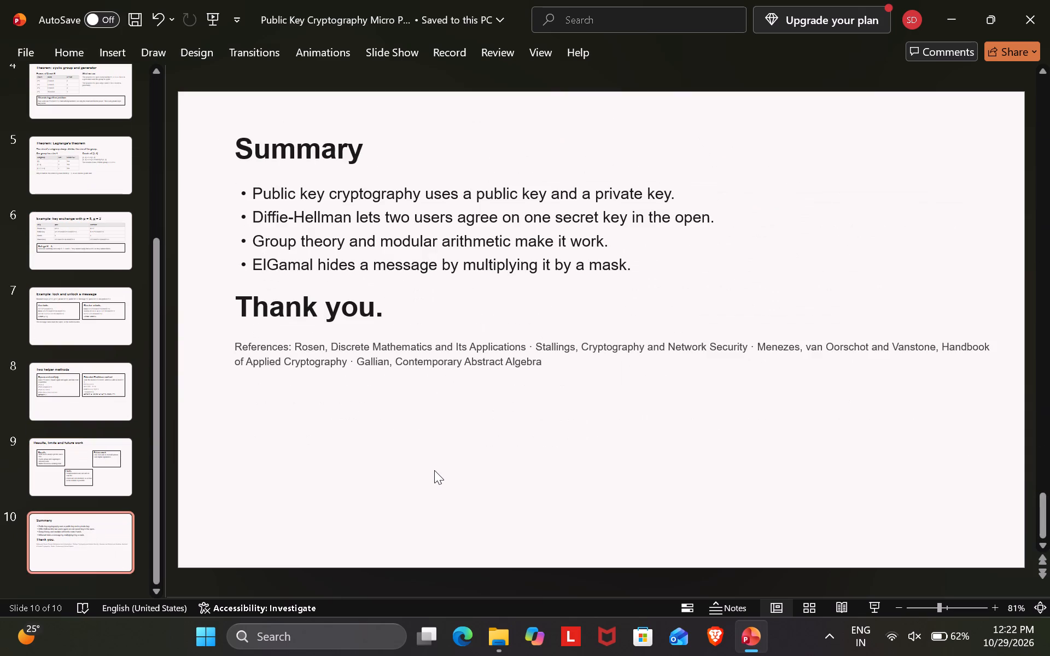
pyautogui.press('Up')
pyautogui.press('Up')
pyautogui.press('Down')
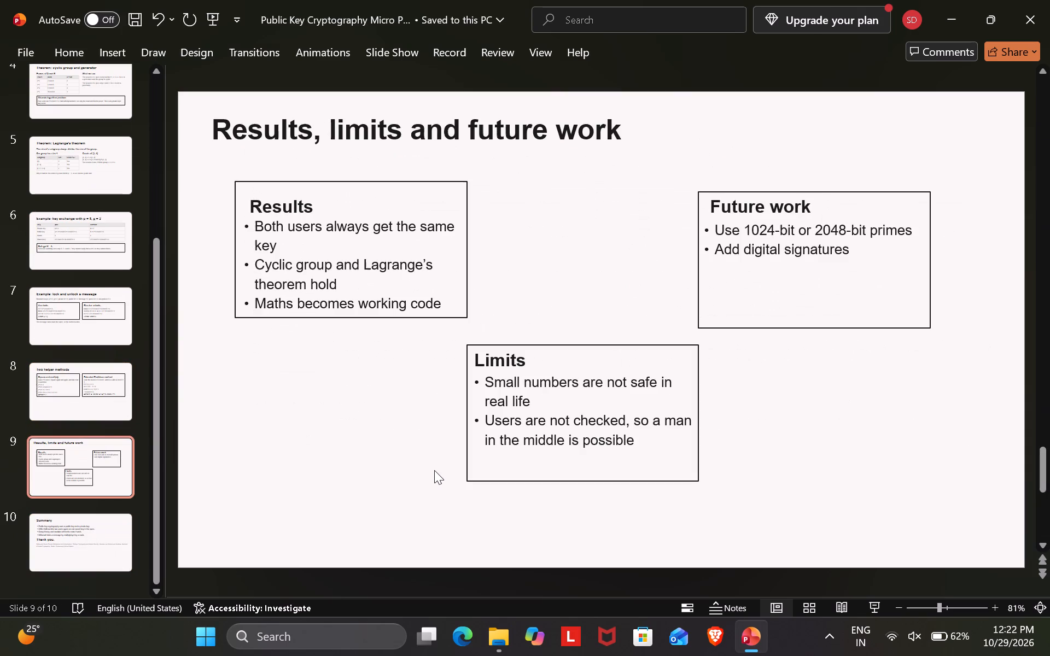
pyautogui.press('Up')
pyautogui.press('Up')
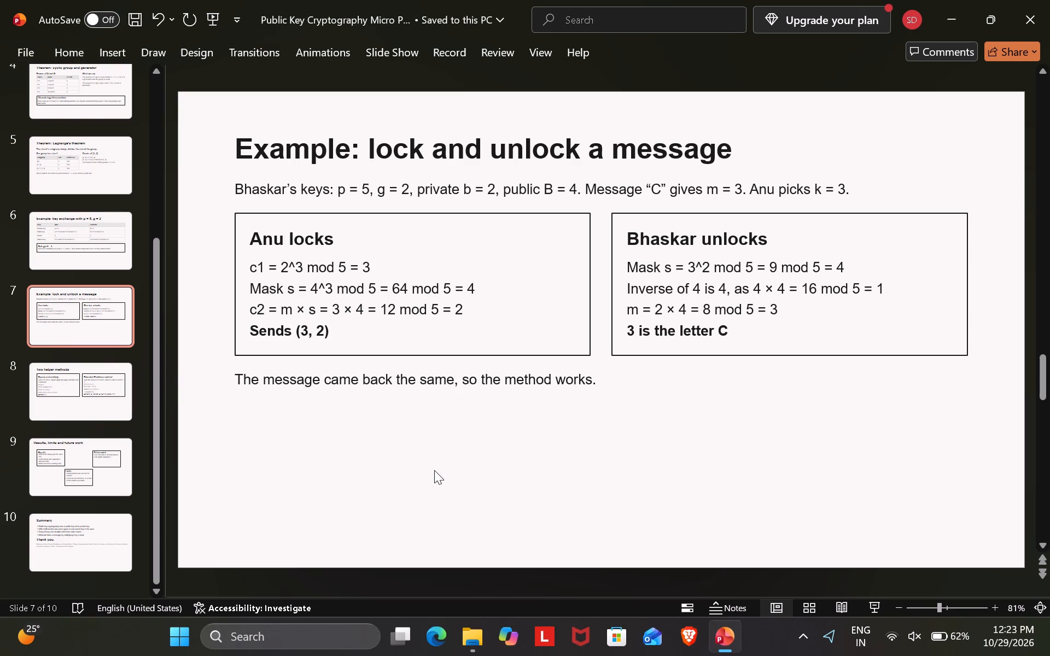
# In the keys line of the lock and unlock slide, replace "gives" after Message "C" with "represented as".
pyautogui.click(434, 470)
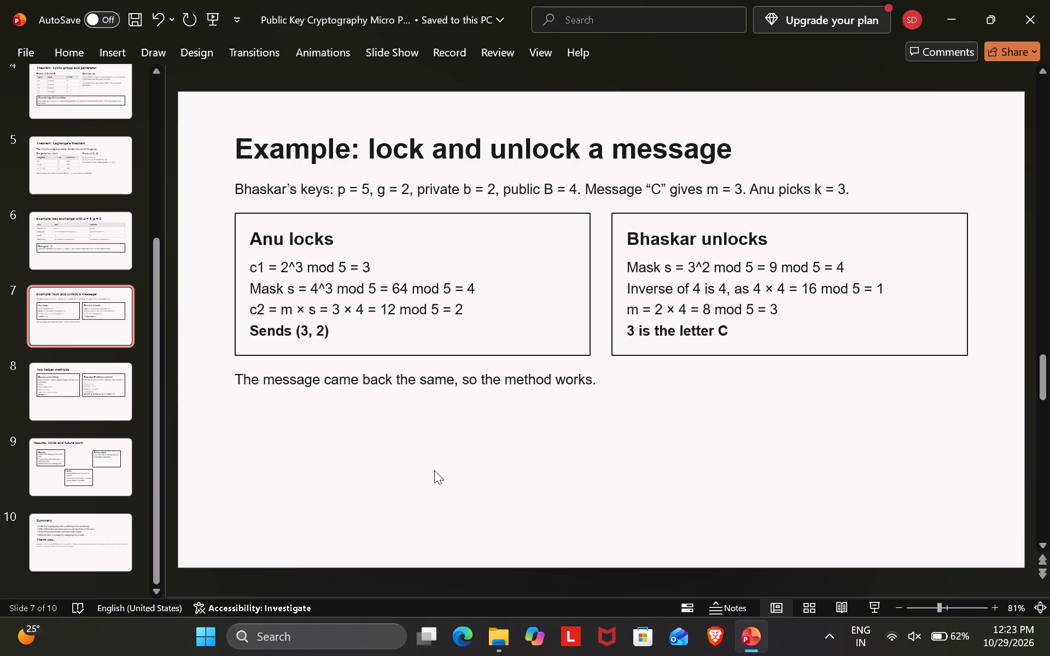
pyautogui.click(704, 186)
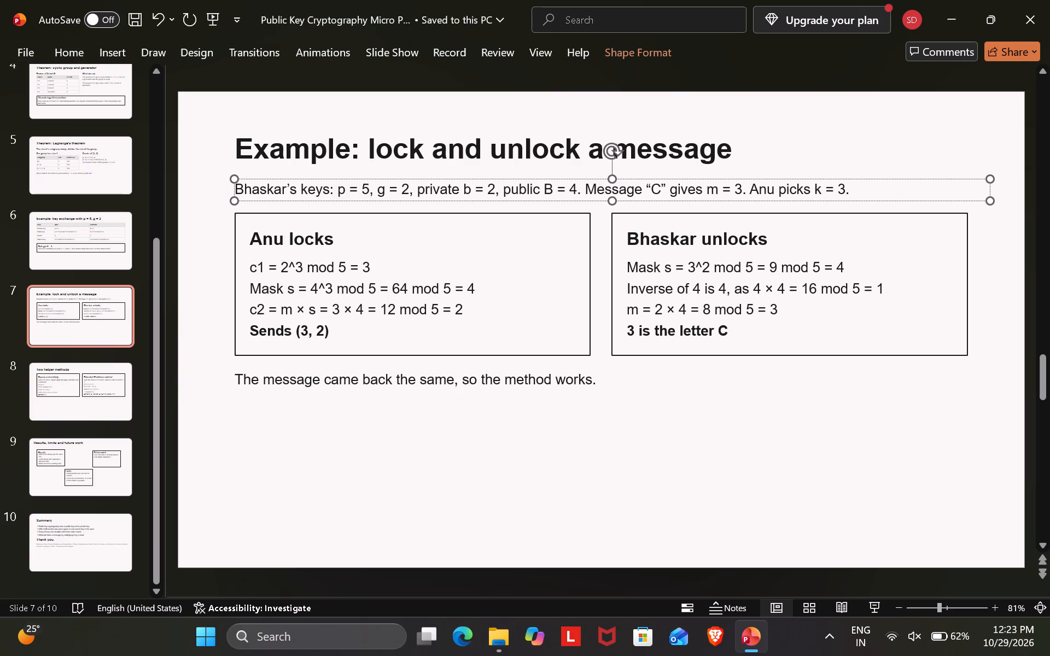
pyautogui.hotkey('ctrl', 'BackSpace')
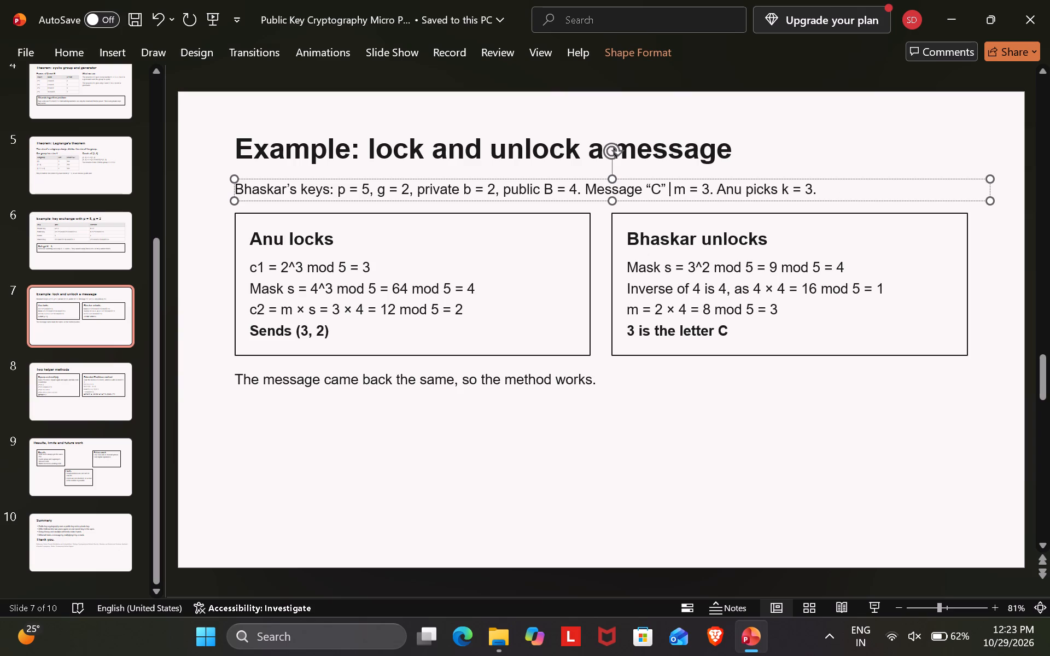
pyautogui.write('represented')
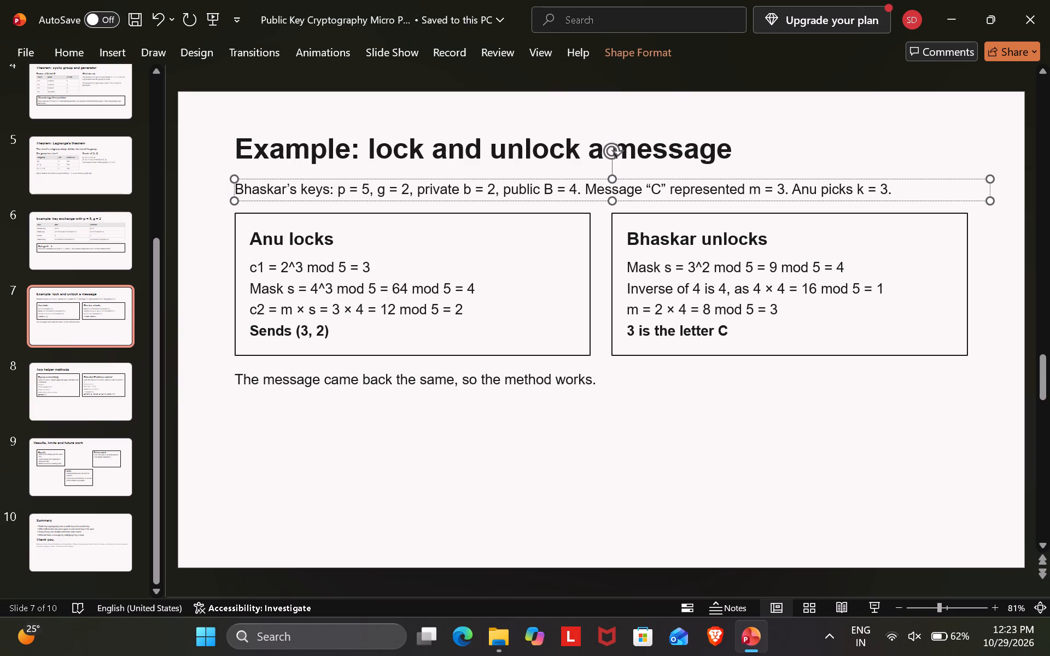
pyautogui.press('space')
pyautogui.write('as')
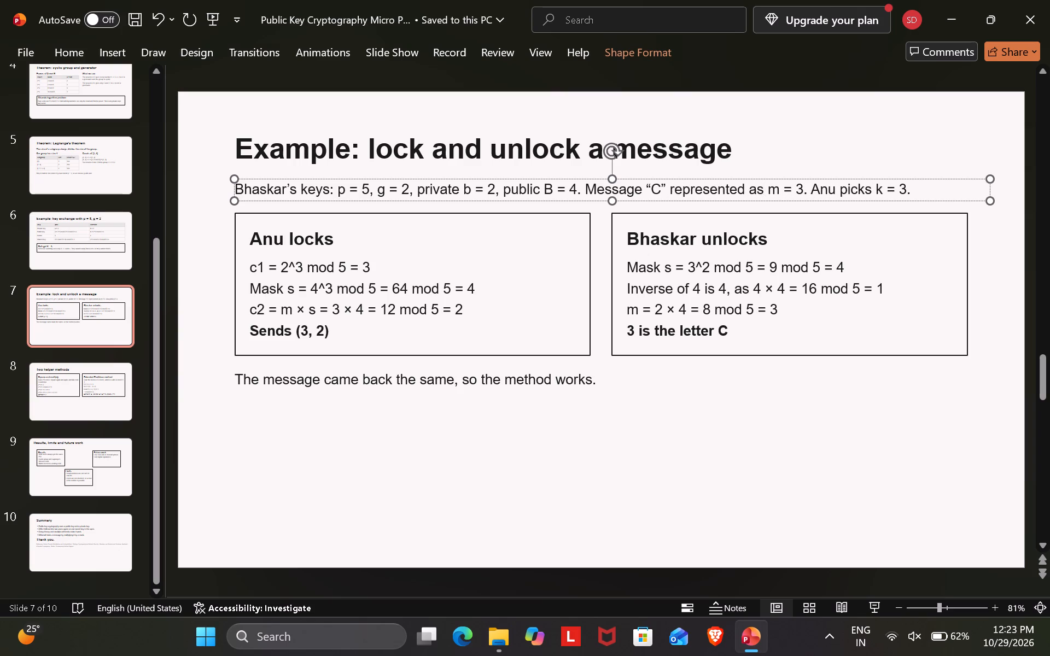
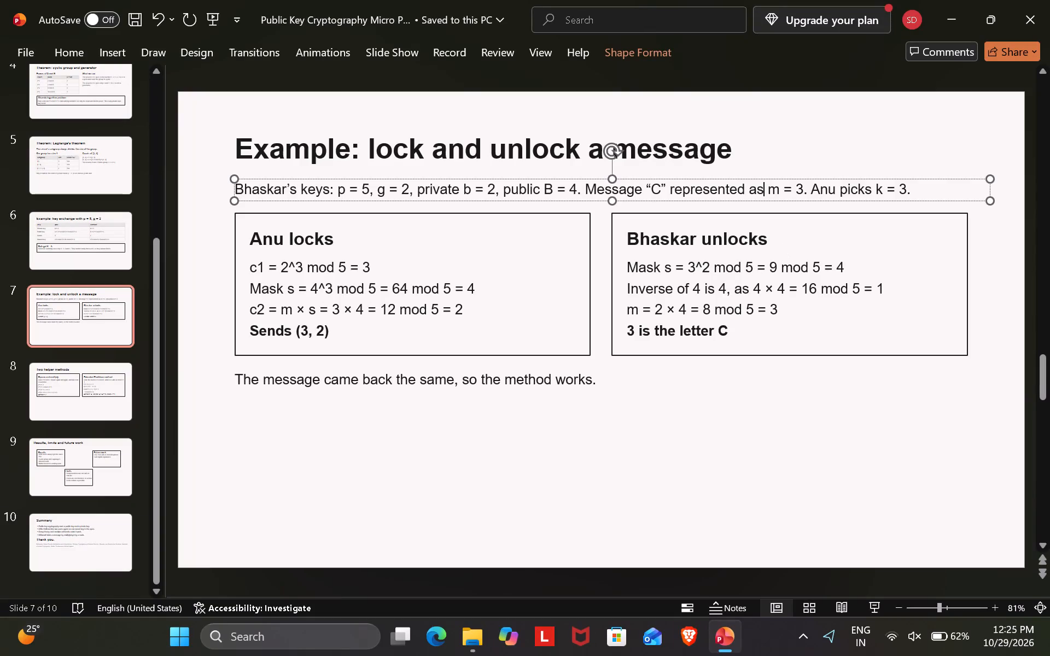
# In the Mask s line under "Bhaskar unlocks", change the equals sign before 9 to "=>".
pyautogui.click(767, 265)
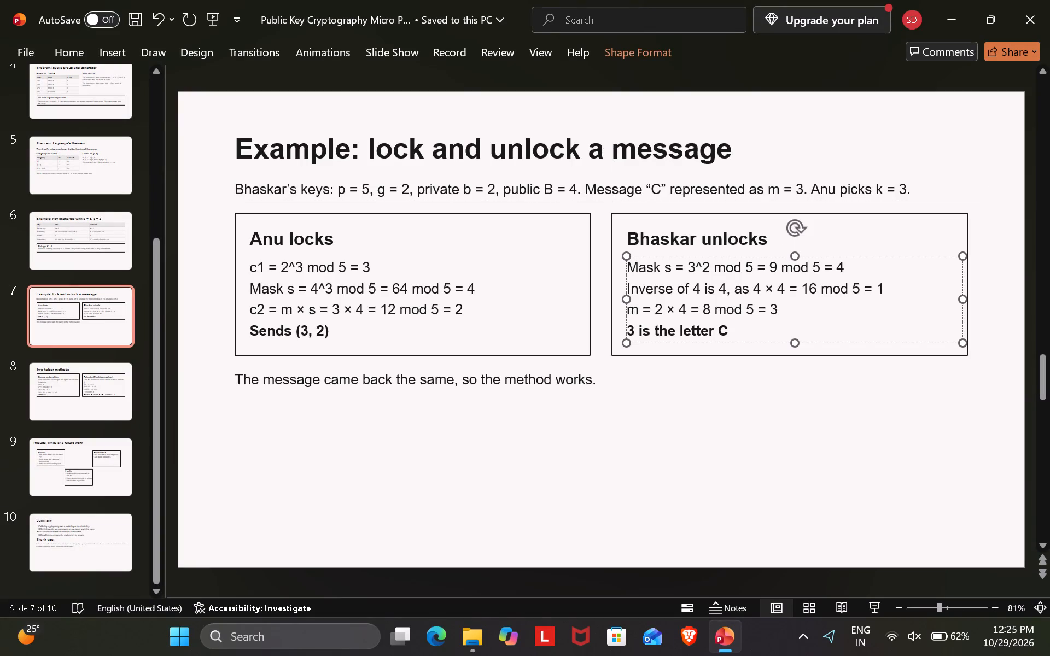
pyautogui.hotkey('shift', '>')
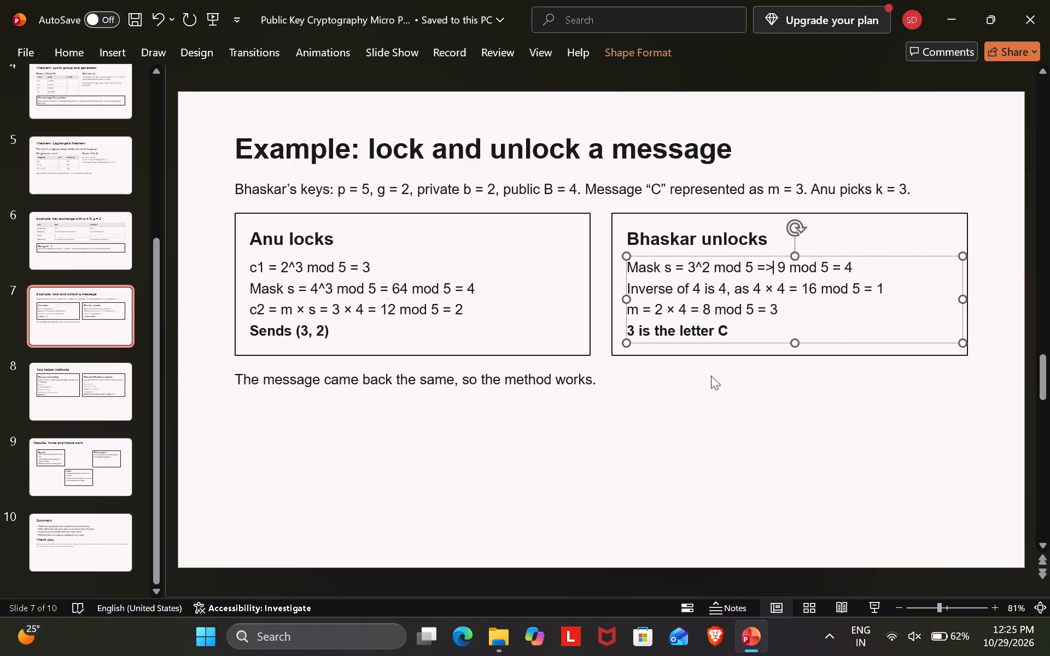
# In the Mask s line under "Anu locks", change the equals sign before 64 to "=>".
pyautogui.click(391, 288)
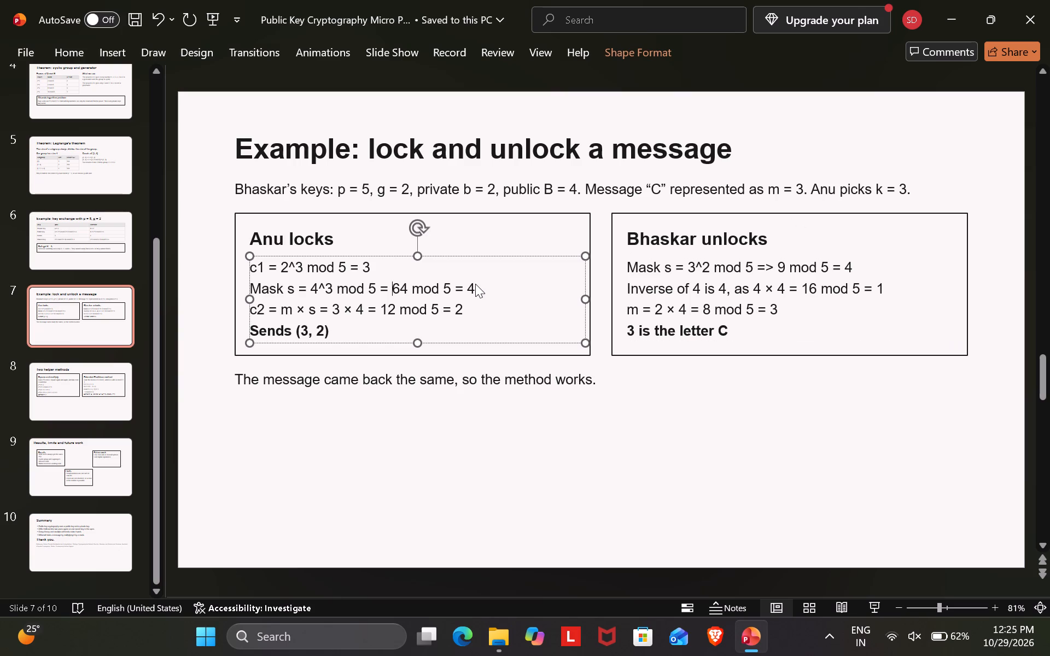
pyautogui.press('Left')
pyautogui.hotkey('shift', '>')
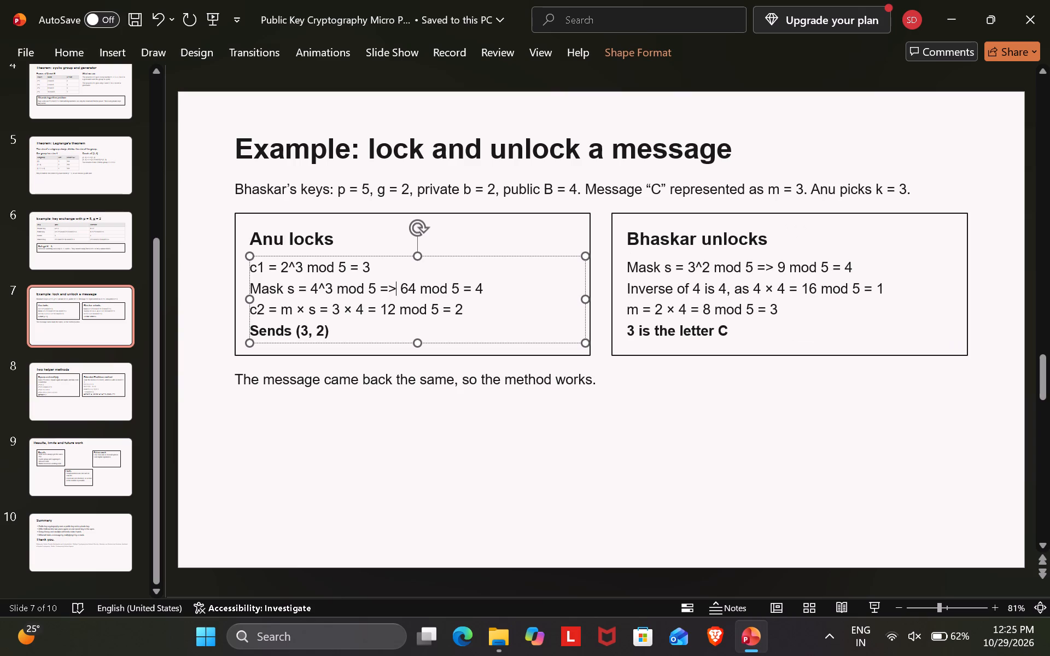
# Save the presentation and deselect the text box under "Anu locks".
pyautogui.hotkey('ctrl', 's')
pyautogui.click(338, 333)
pyautogui.click(341, 403)
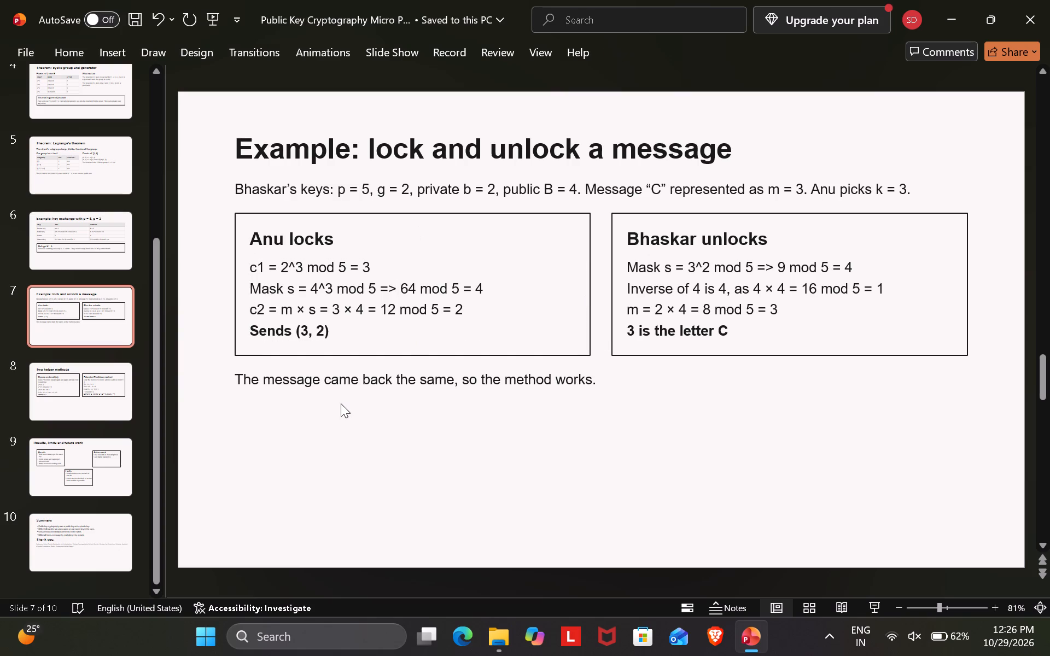
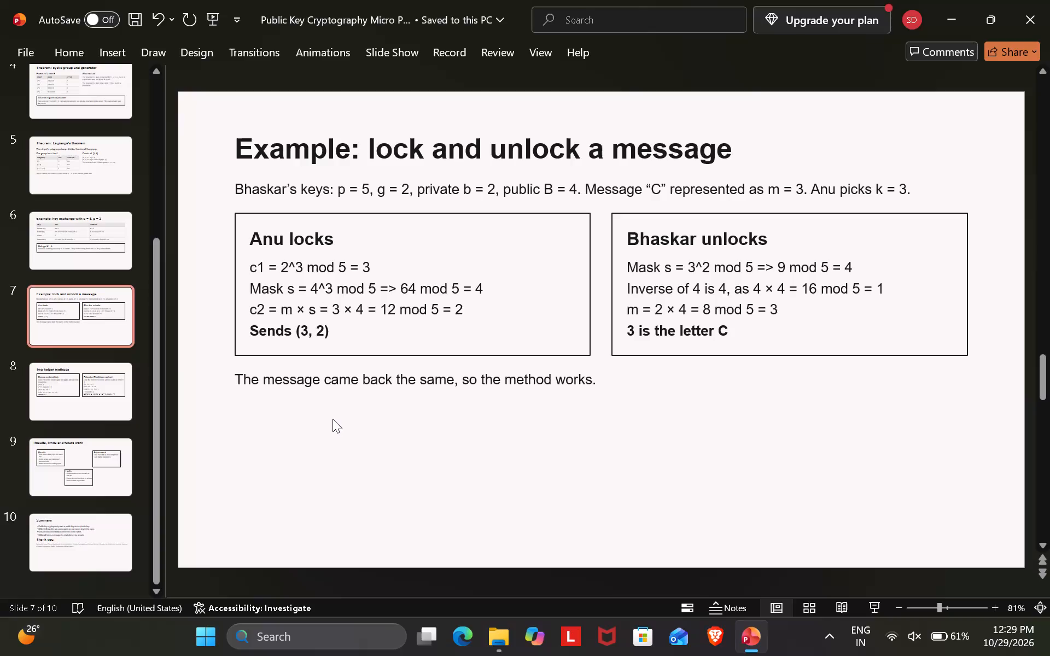
# Review the Introduction, project goal and plan, cyclic group and Lagrange's theorem slides, going back to the cyclic group slide.
pyautogui.scroll(1, 67, 166)
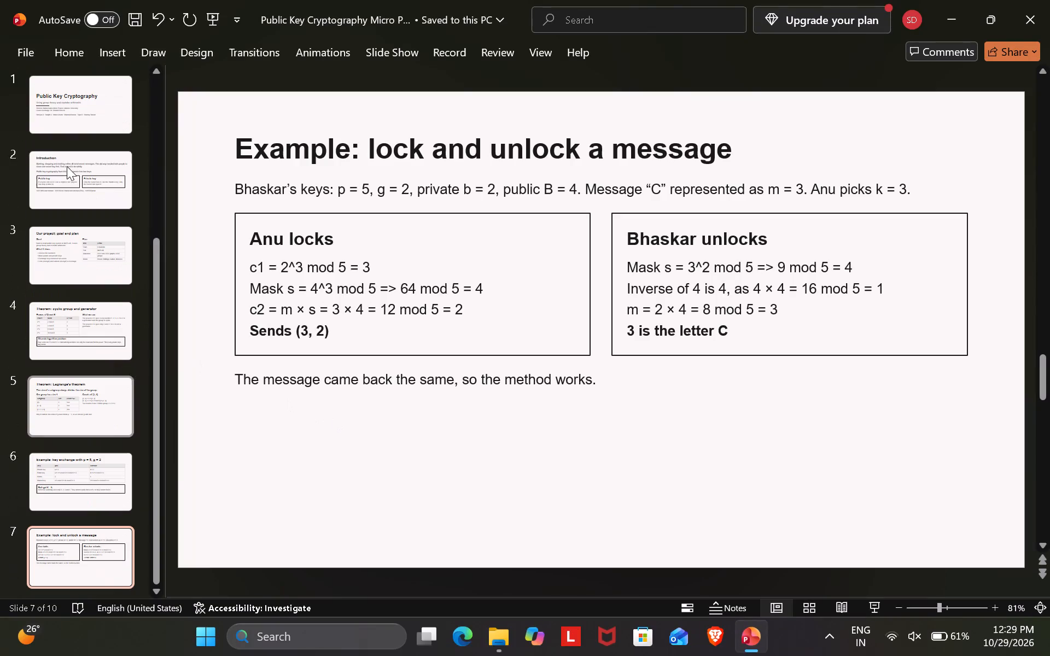
pyautogui.scroll(2, 67, 166)
pyautogui.click(66, 172)
pyautogui.click(73, 254)
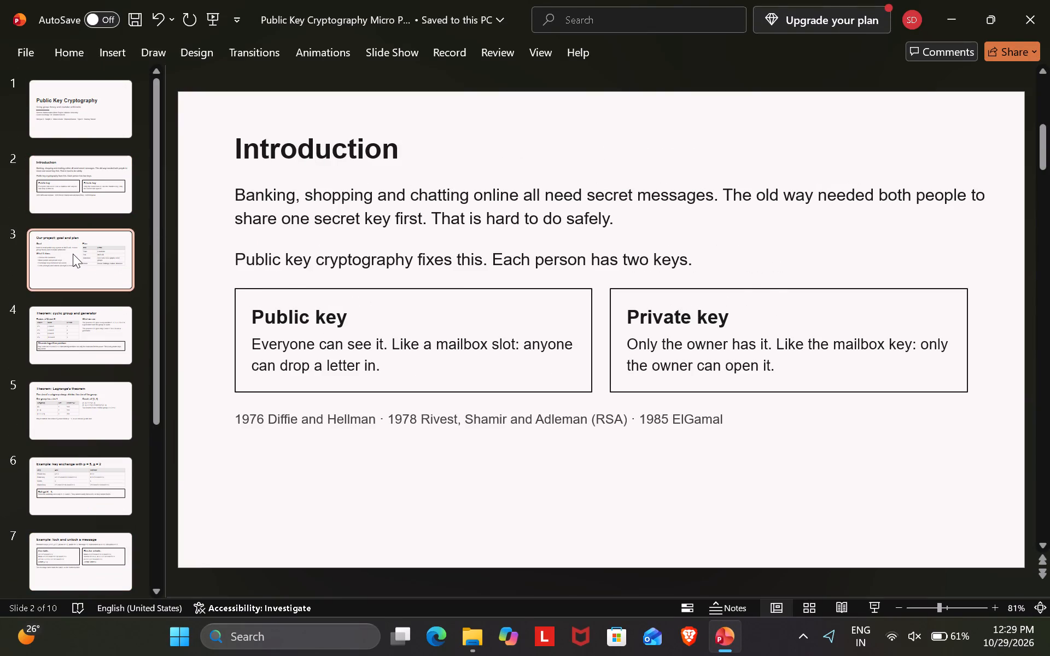
pyautogui.click(94, 355)
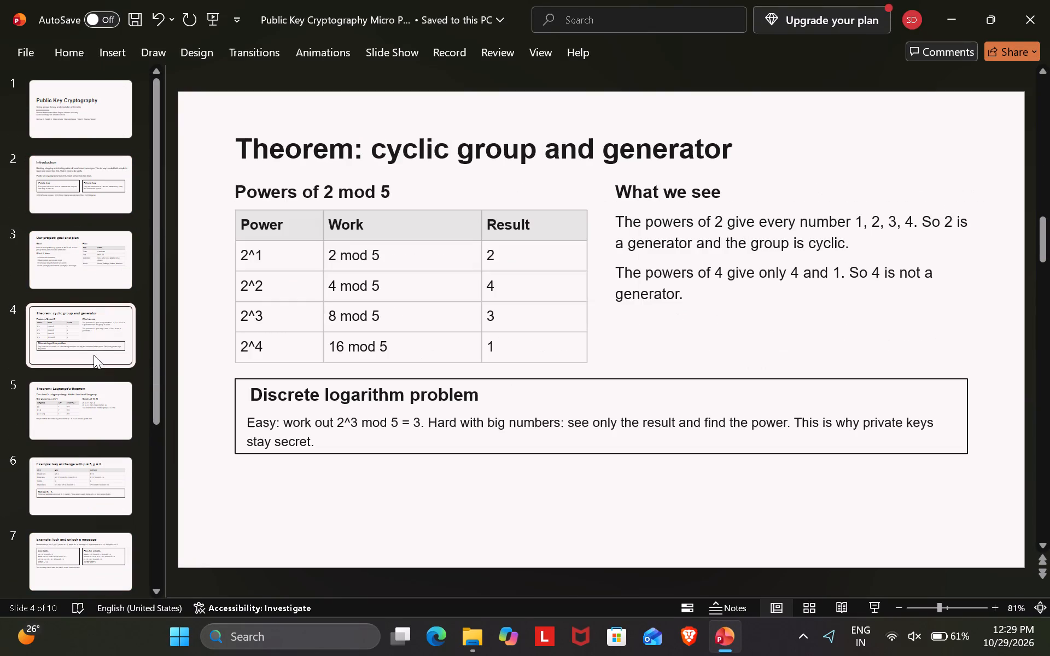
pyautogui.click(87, 398)
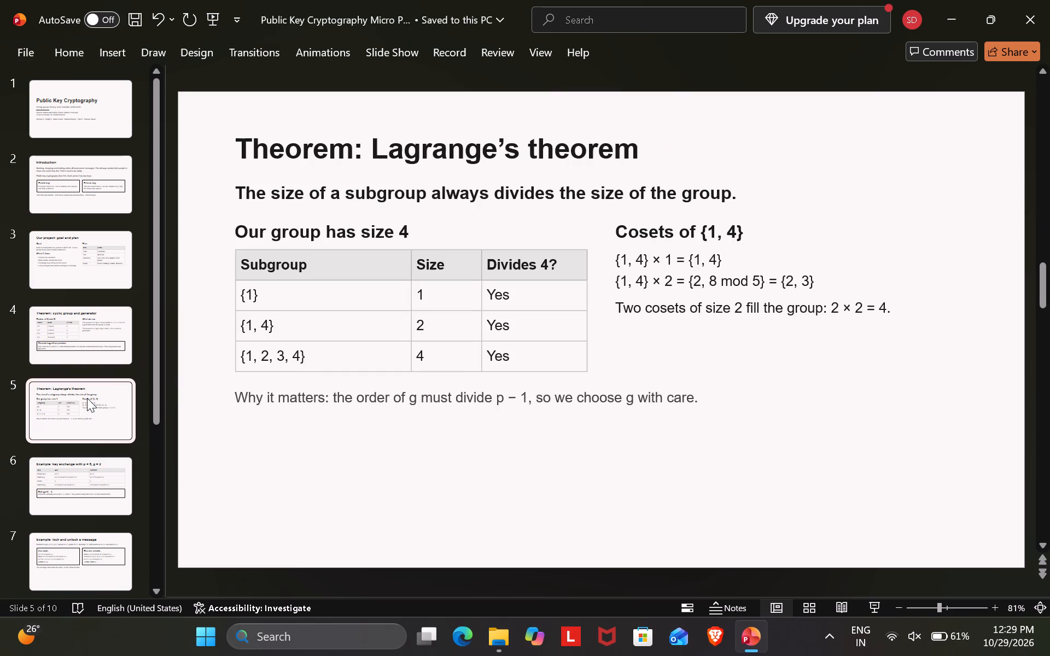
pyautogui.click(120, 330)
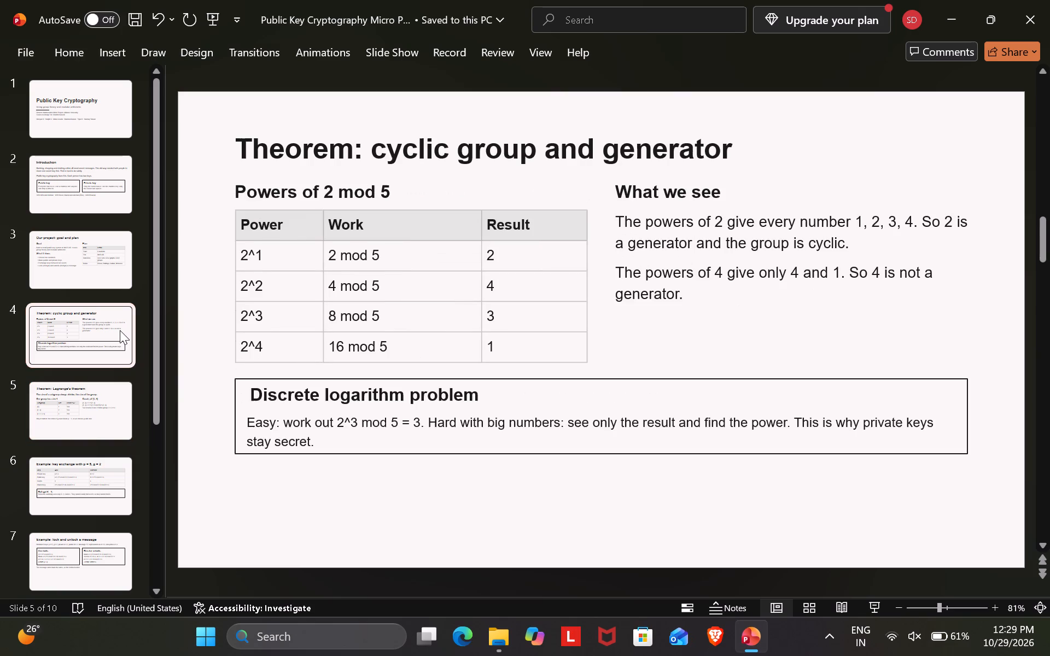
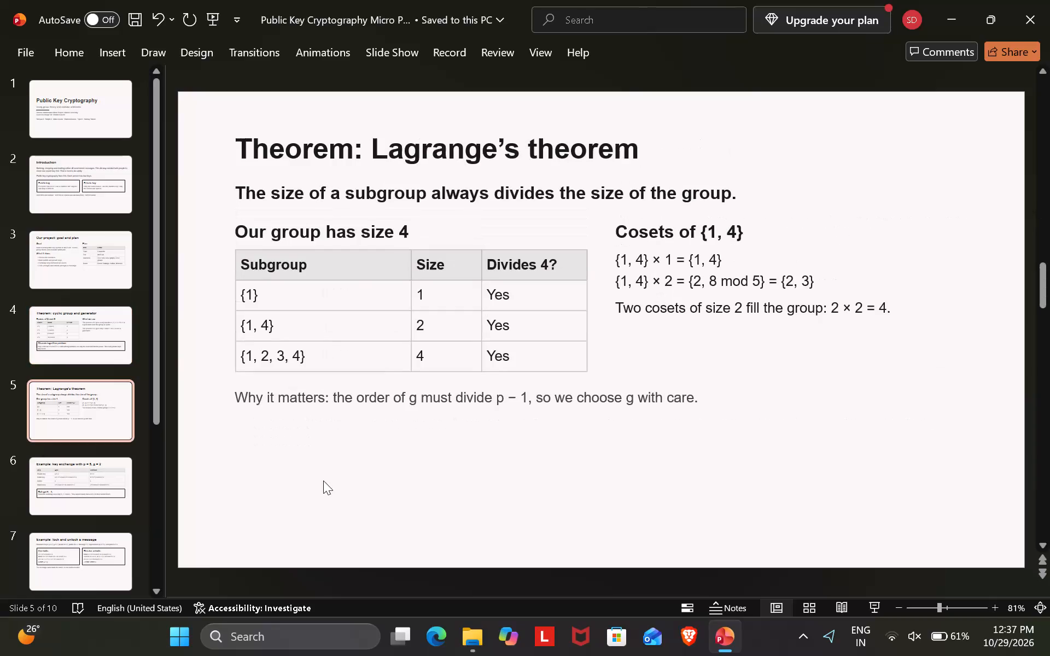
# On the "Our project: goal and plan" slide, delete the Detail column from the Plan table.
pyautogui.press('Up')
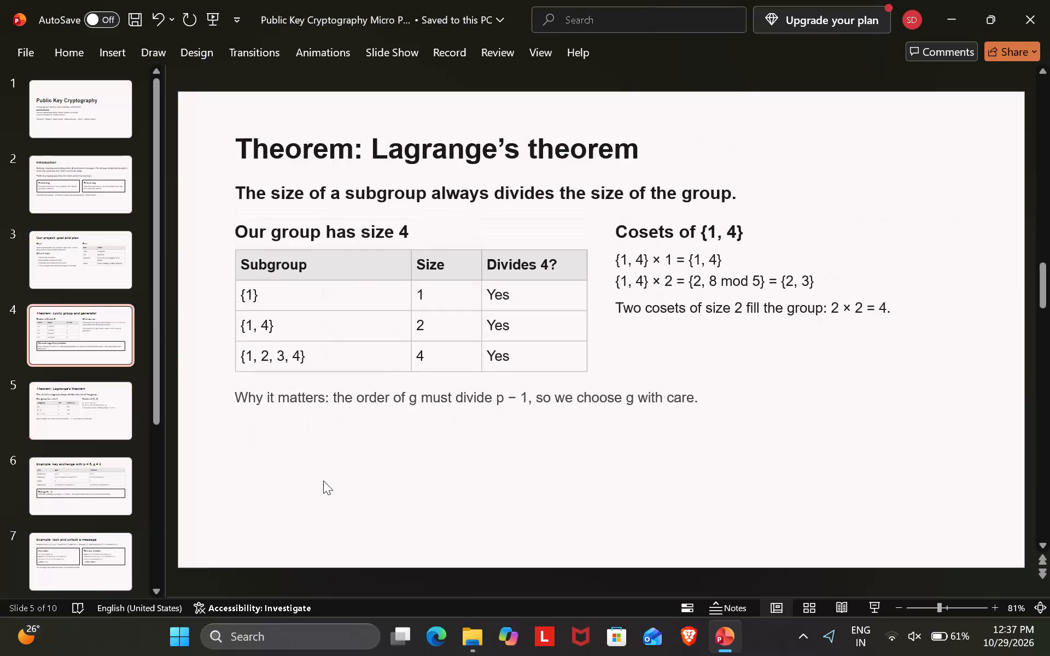
pyautogui.press('Up')
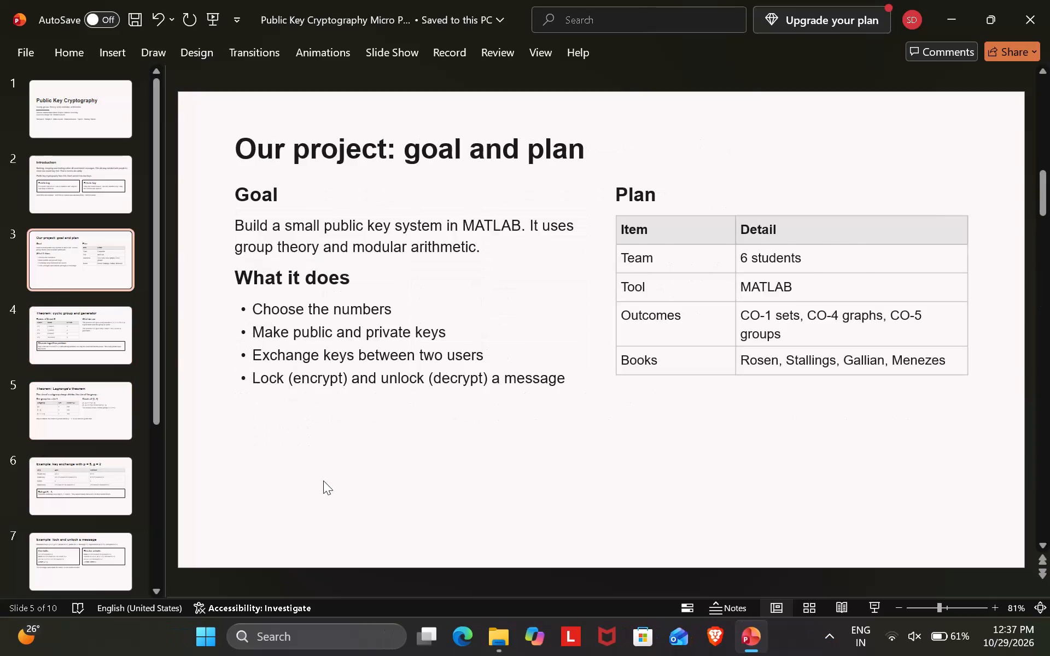
pyautogui.press('Down')
pyautogui.press('Down')
pyautogui.press('Up')
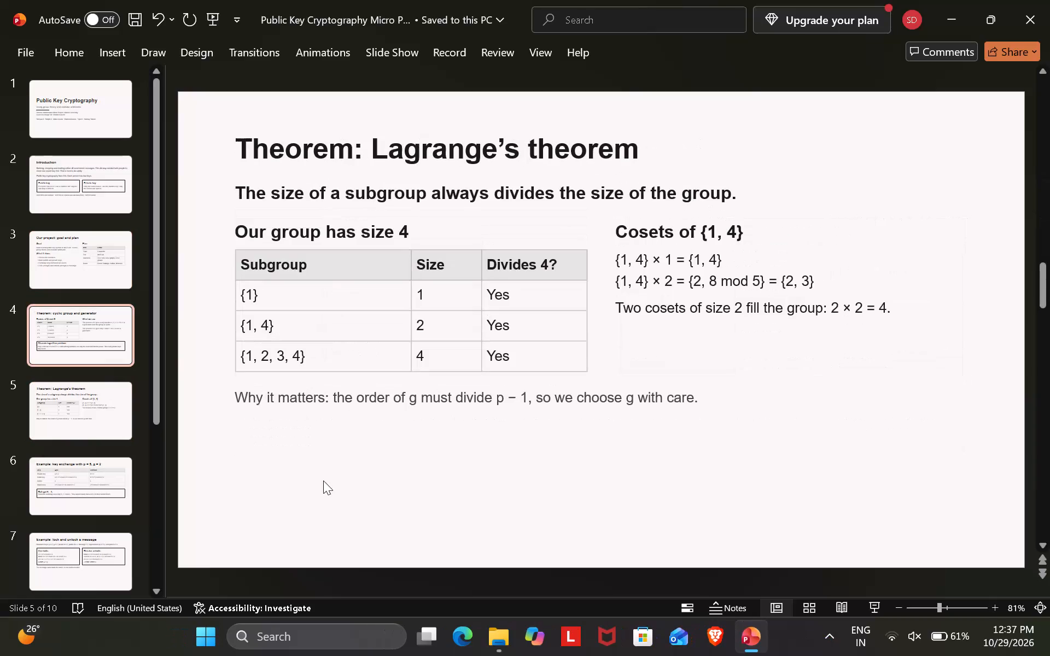
pyautogui.press('Up')
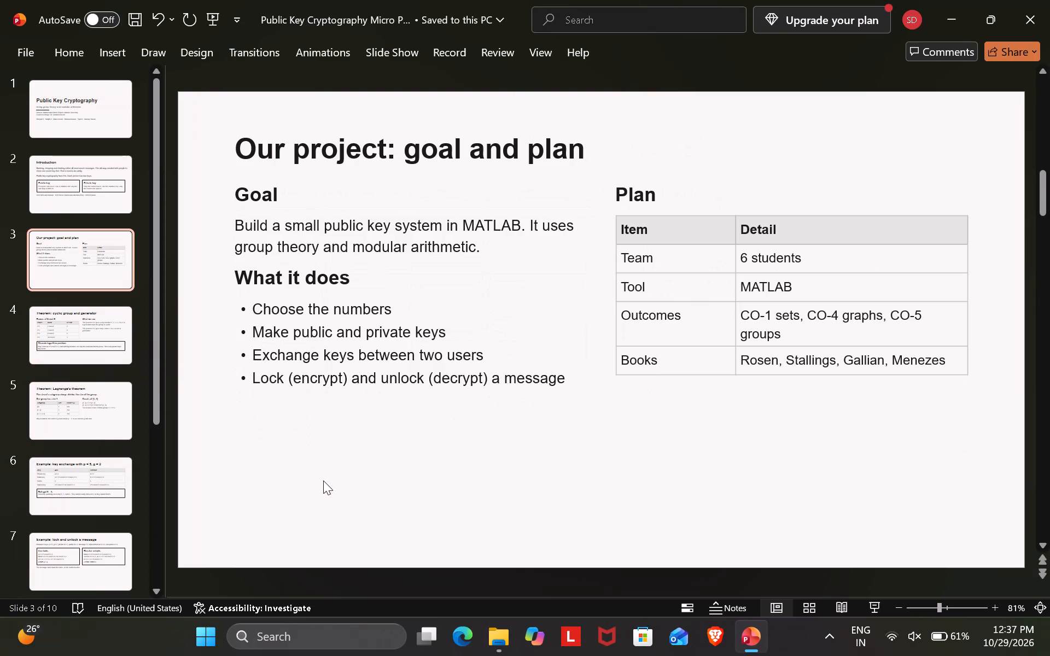
pyautogui.moveTo(626, 406); pyautogui.dragTo(857, 206)
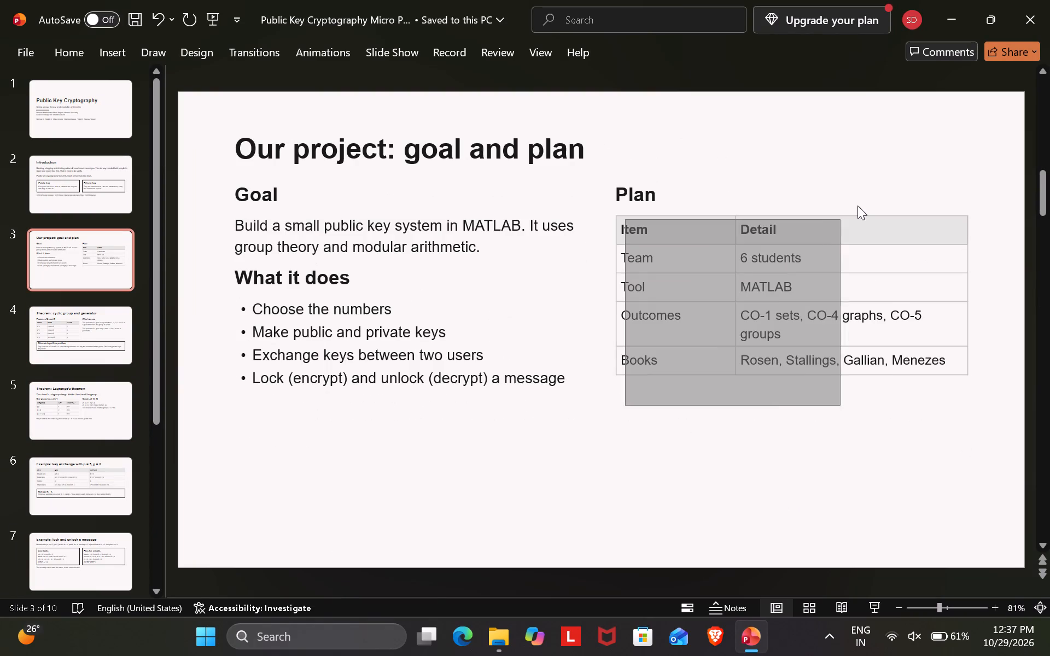
pyautogui.moveTo(857, 206); pyautogui.dragTo(890, 187)
pyautogui.press('Delete')
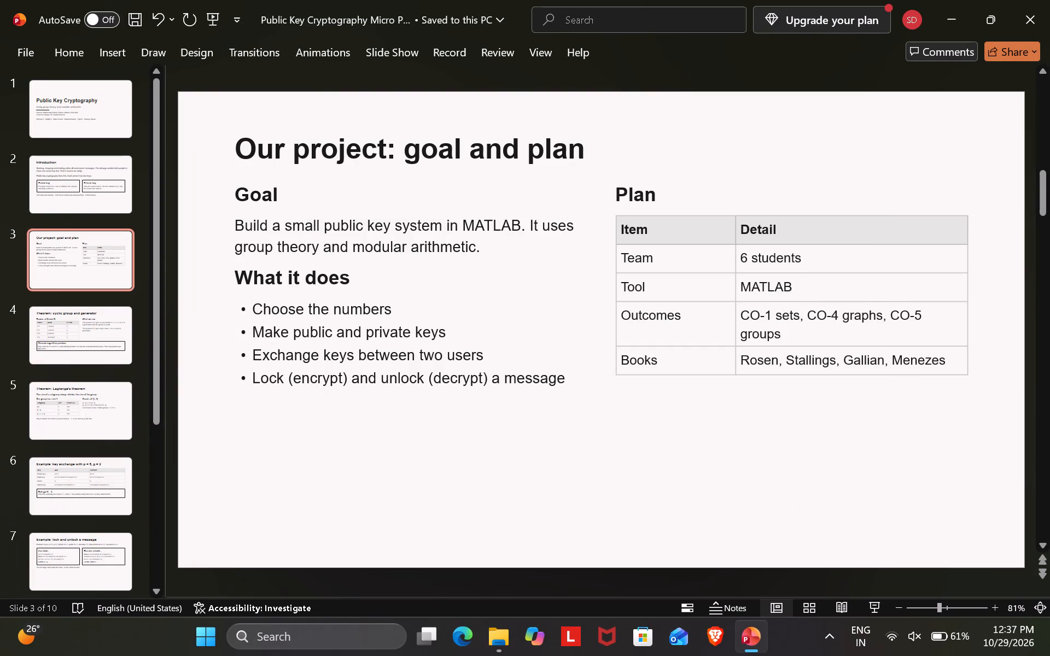
pyautogui.click(773, 214)
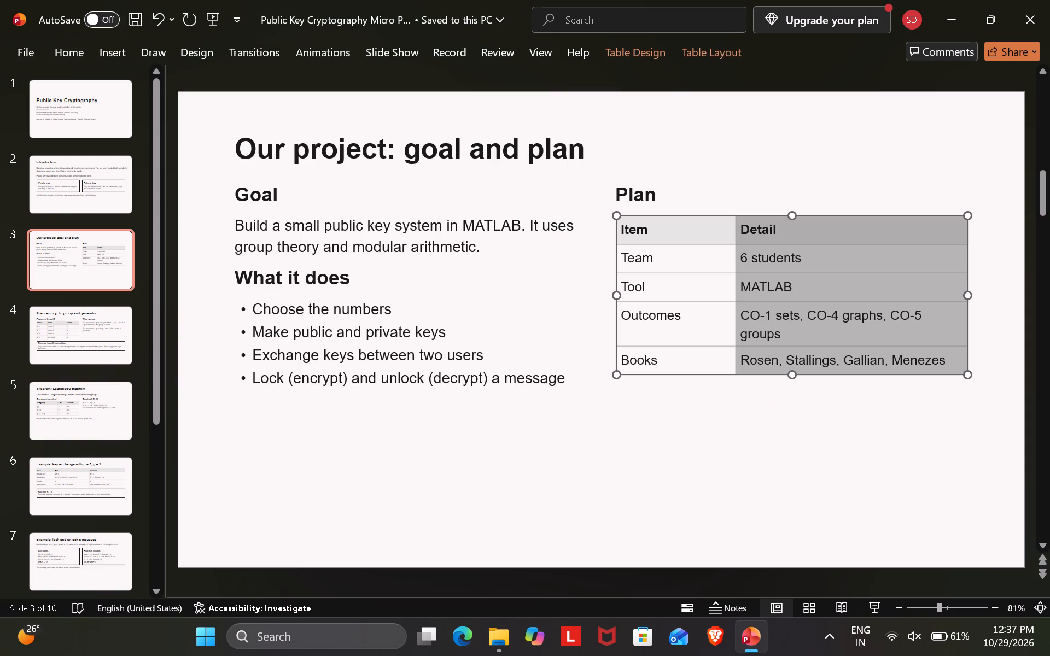
pyautogui.press('BackSpace')
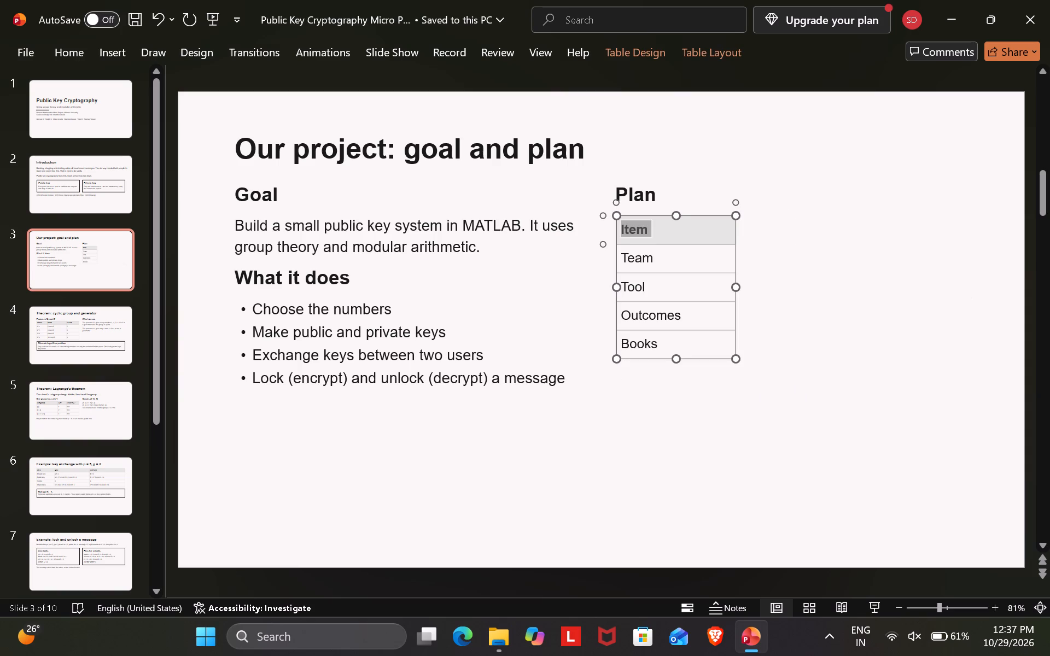
# Clear the remaining Item column of the Plan table and delete the emptied table from the slide.
pyautogui.click(694, 211)
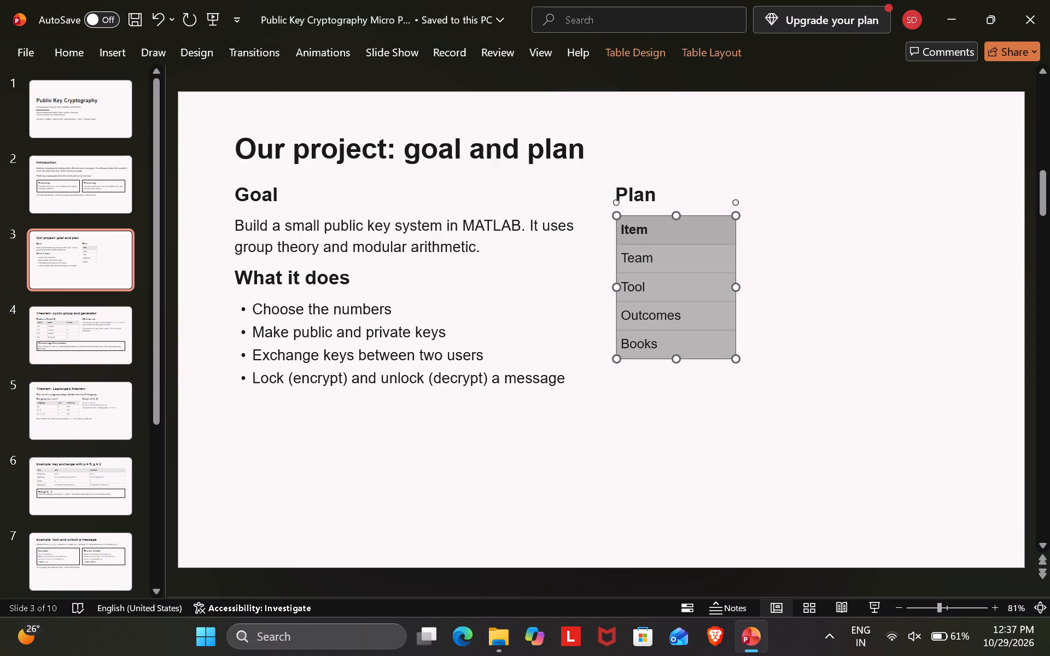
pyautogui.press('BackSpace')
pyautogui.press('Delete')
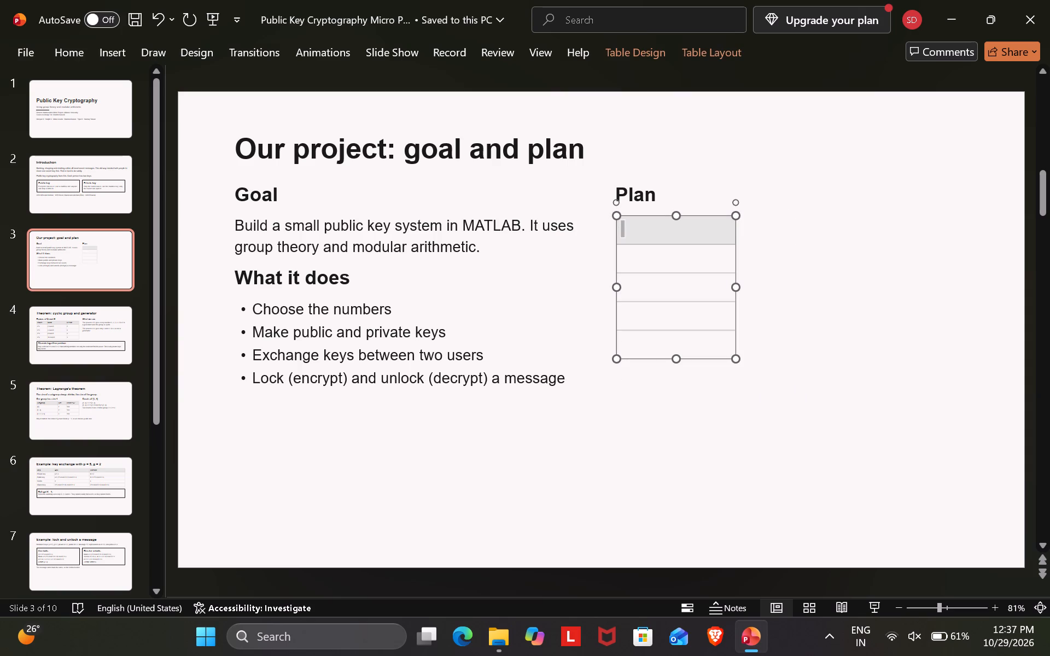
pyautogui.moveTo(614, 220); pyautogui.dragTo(730, 413)
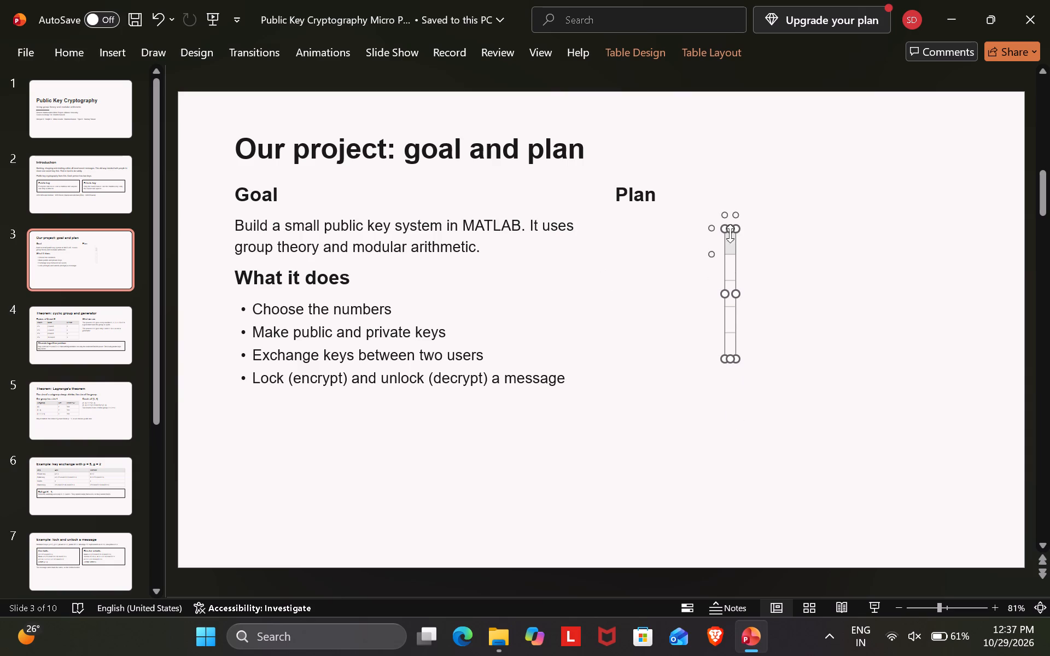
pyautogui.doubleClick(731, 226)
pyautogui.moveTo(730, 227); pyautogui.dragTo(736, 341)
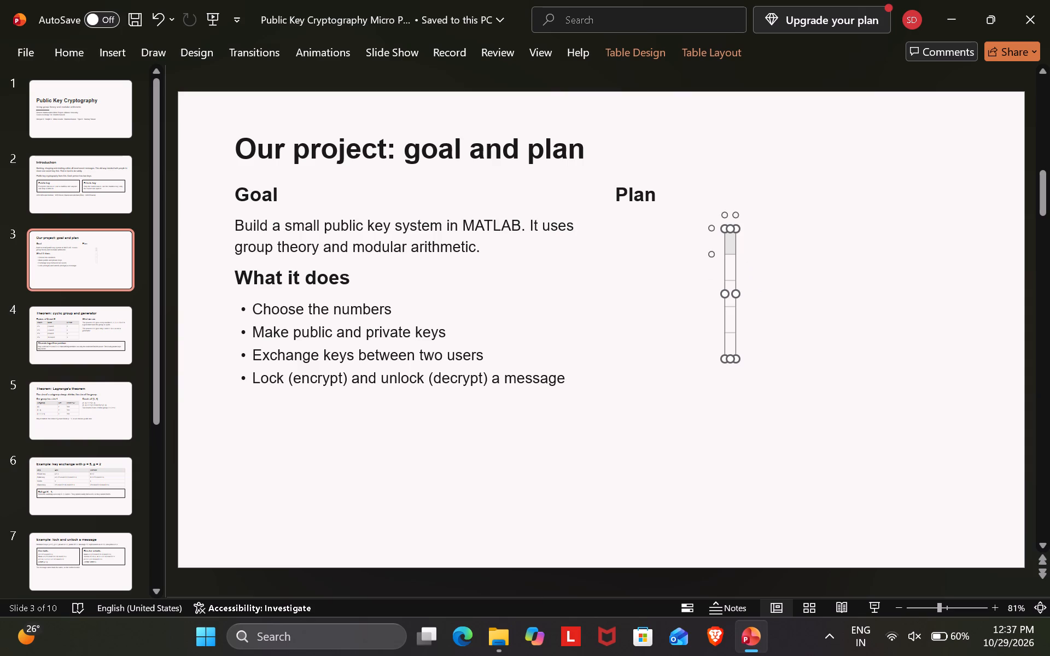
pyautogui.rightClick(738, 243)
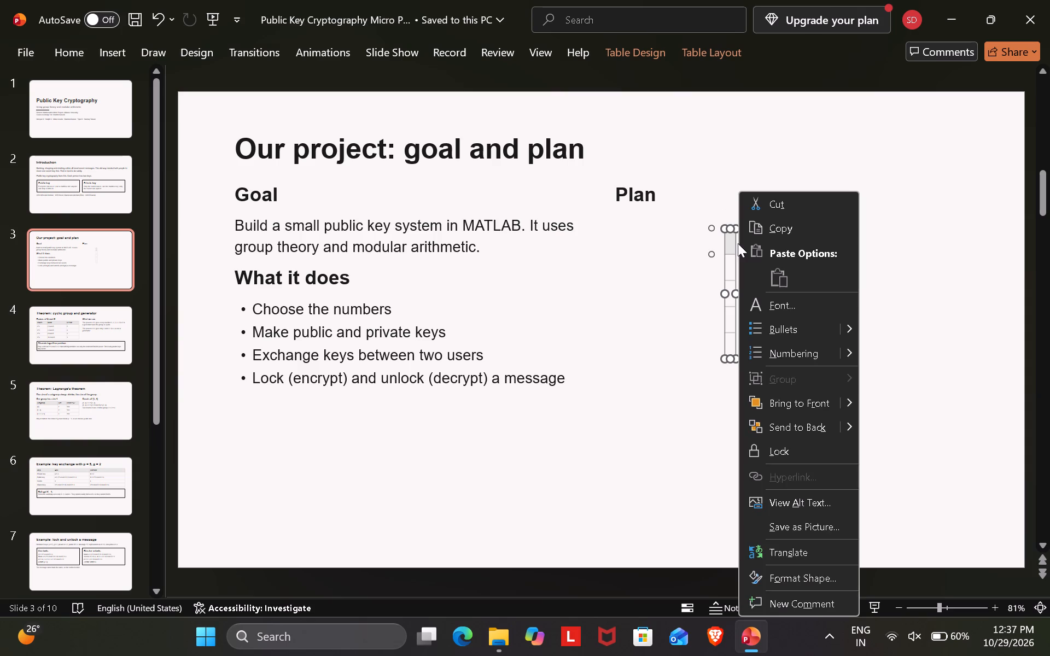
pyautogui.moveTo(695, 335); pyautogui.dragTo(702, 364)
pyautogui.moveTo(702, 364); pyautogui.dragTo(745, 241)
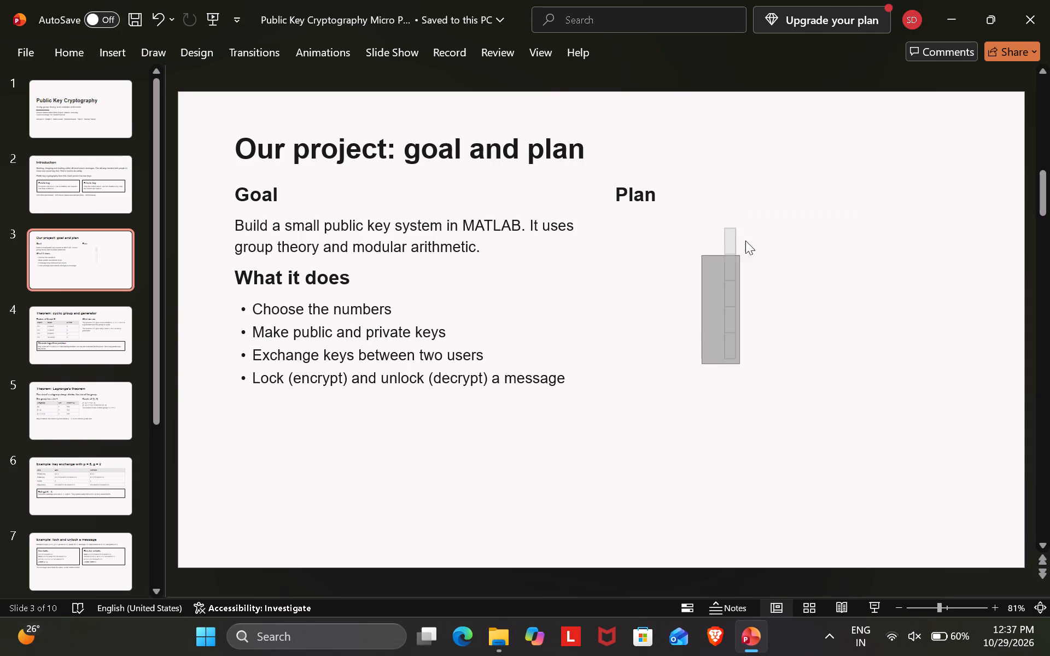
pyautogui.moveTo(745, 241); pyautogui.dragTo(757, 220)
pyautogui.press('Delete')
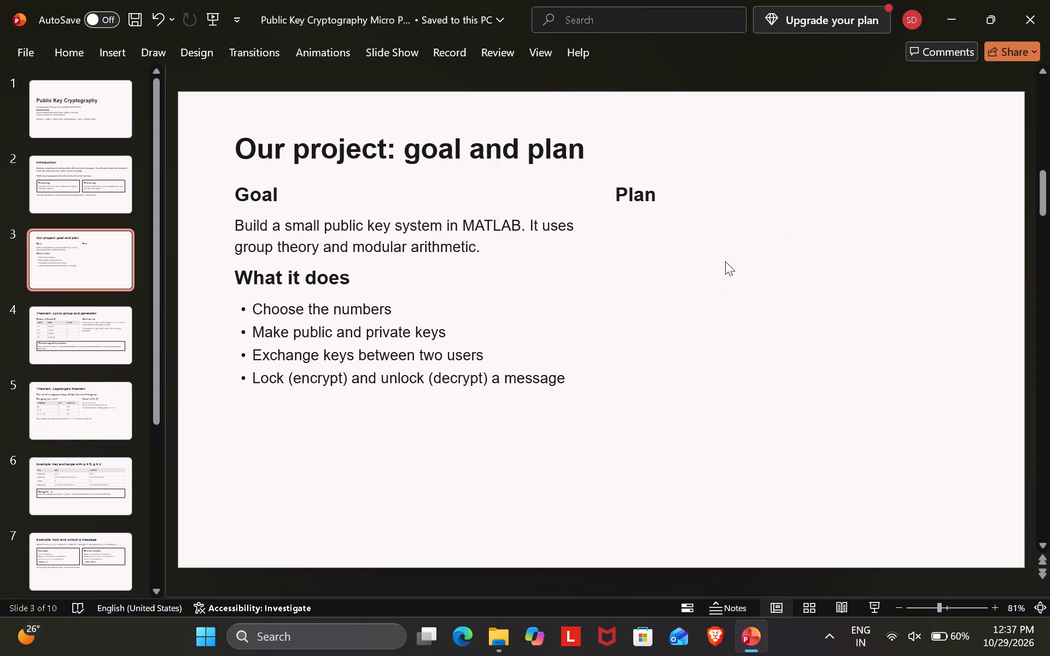
# Remove the "Plan" heading text from the project goal and plan slide.
pyautogui.moveTo(666, 196); pyautogui.dragTo(593, 189)
pyautogui.moveTo(654, 209); pyautogui.dragTo(740, 224)
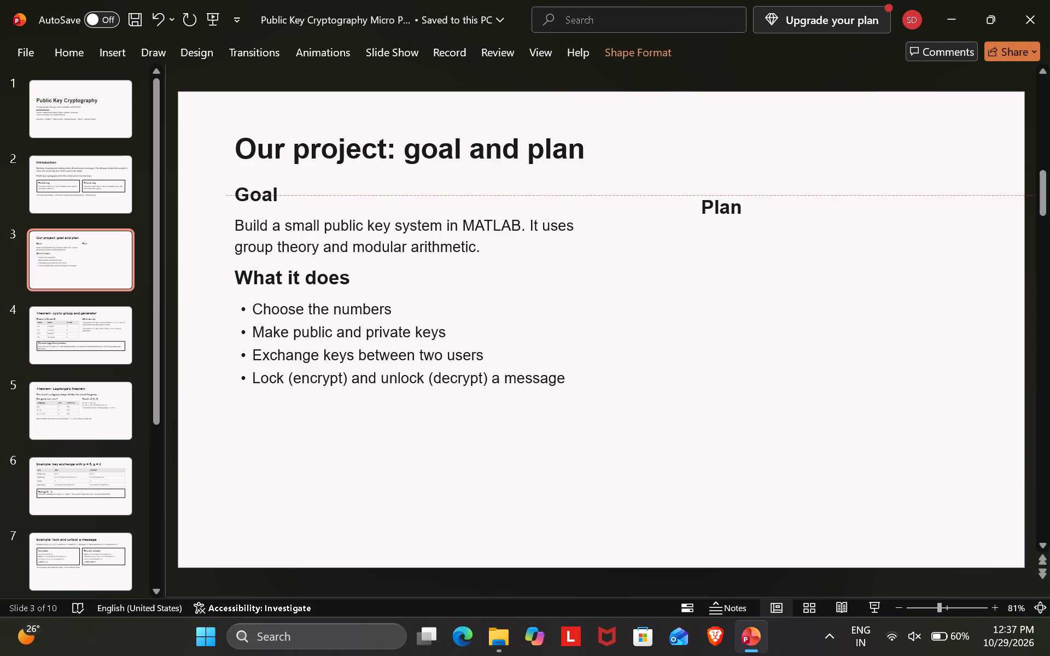
pyautogui.moveTo(740, 224); pyautogui.dragTo(704, 212)
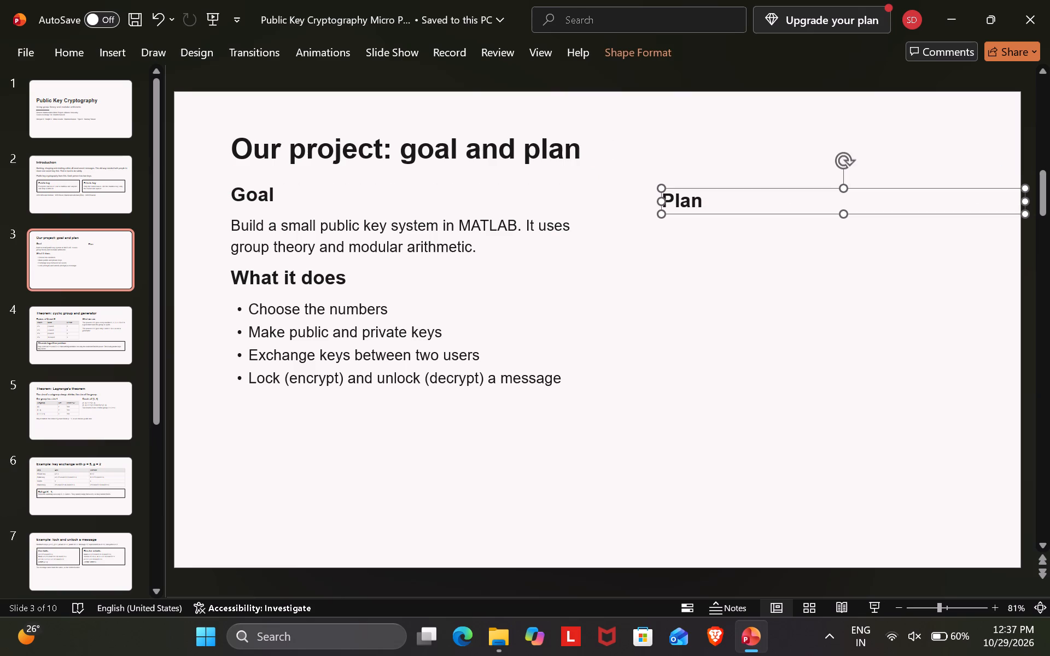
pyautogui.click(698, 202)
pyautogui.press('BackSpace')
pyautogui.press('BackSpace')
pyautogui.press('BackSpace')
pyautogui.press('BackSpace')
pyautogui.press('BackSpace')
pyautogui.press('BackSpace')
pyautogui.press('BackSpace')
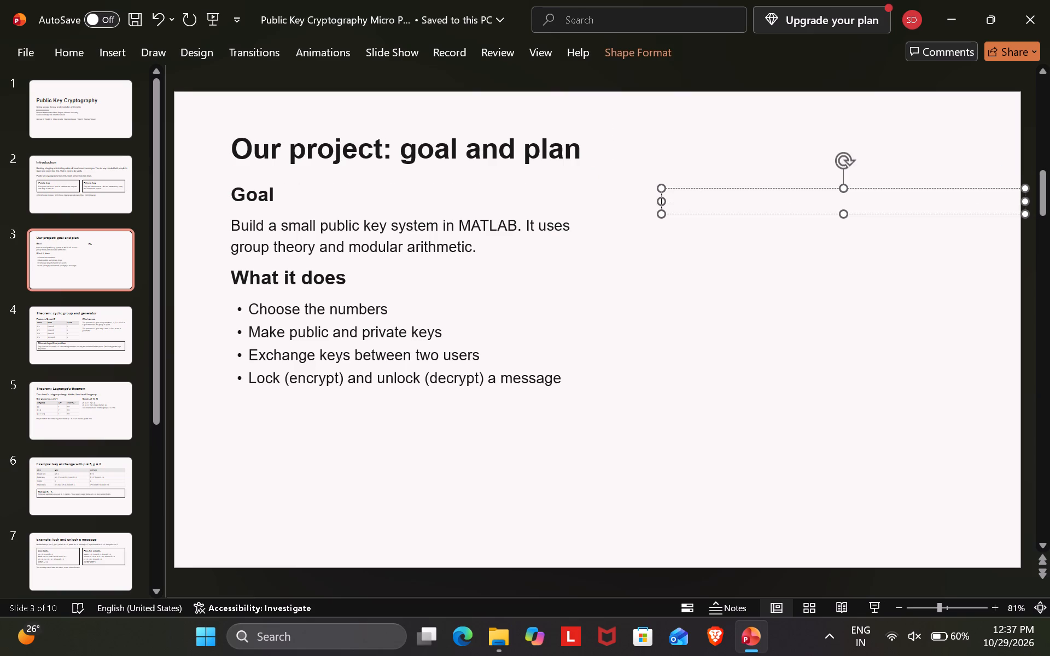
pyautogui.press('BackSpace')
pyautogui.click(713, 320)
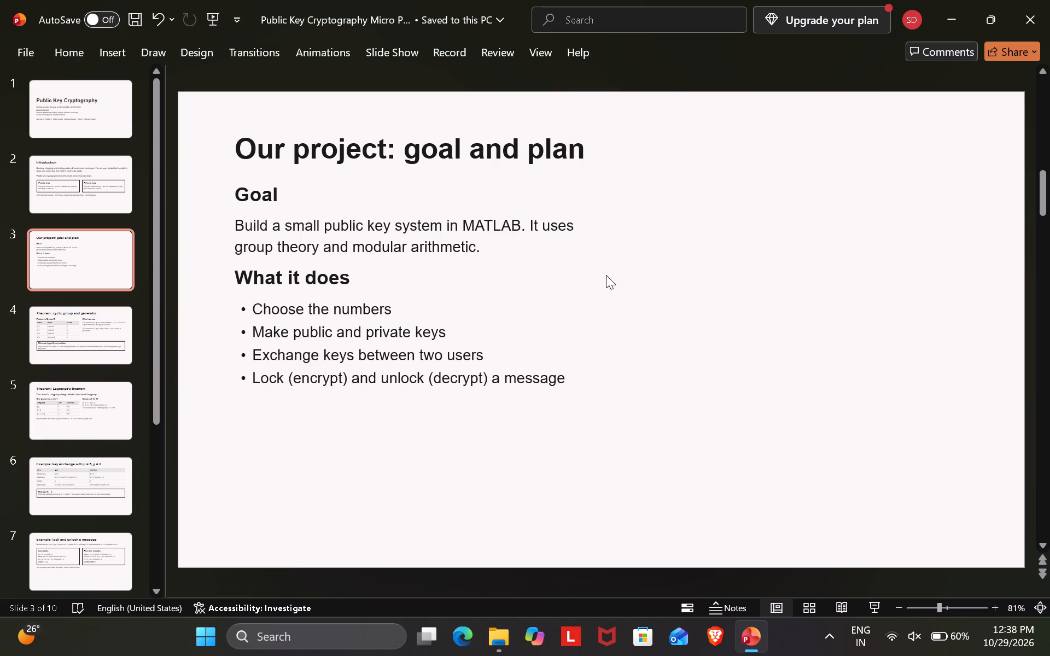
# Review the slides after the project goal, from the theorems through the key exchange and lock/unlock examples to "Two helper methods".
pyautogui.press('Down')
pyautogui.press('Down')
pyautogui.press('Down')
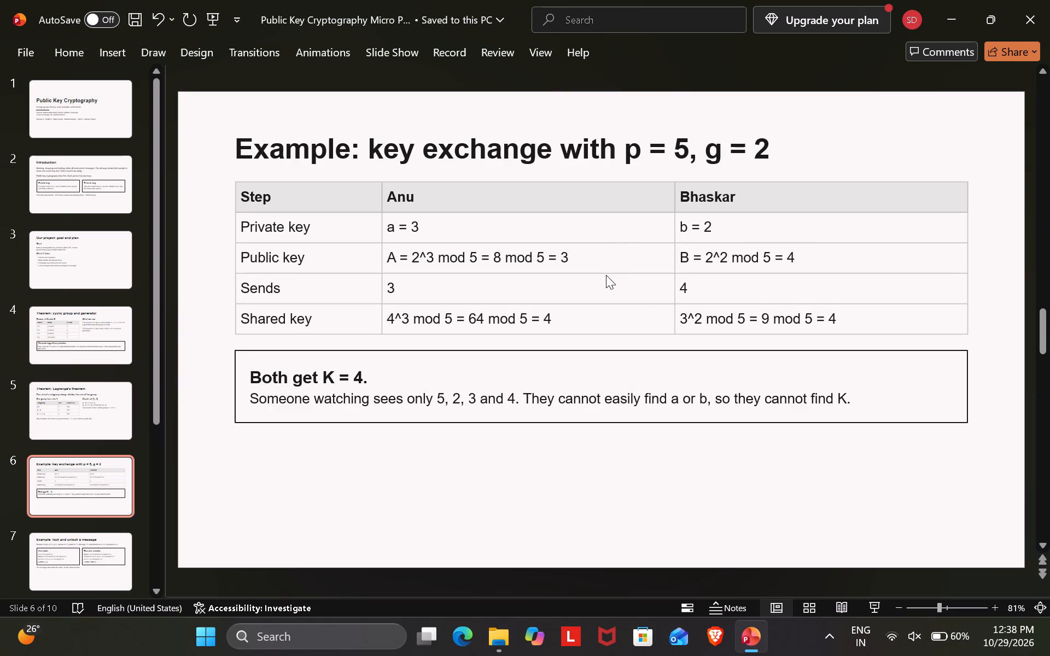
pyautogui.press('Down')
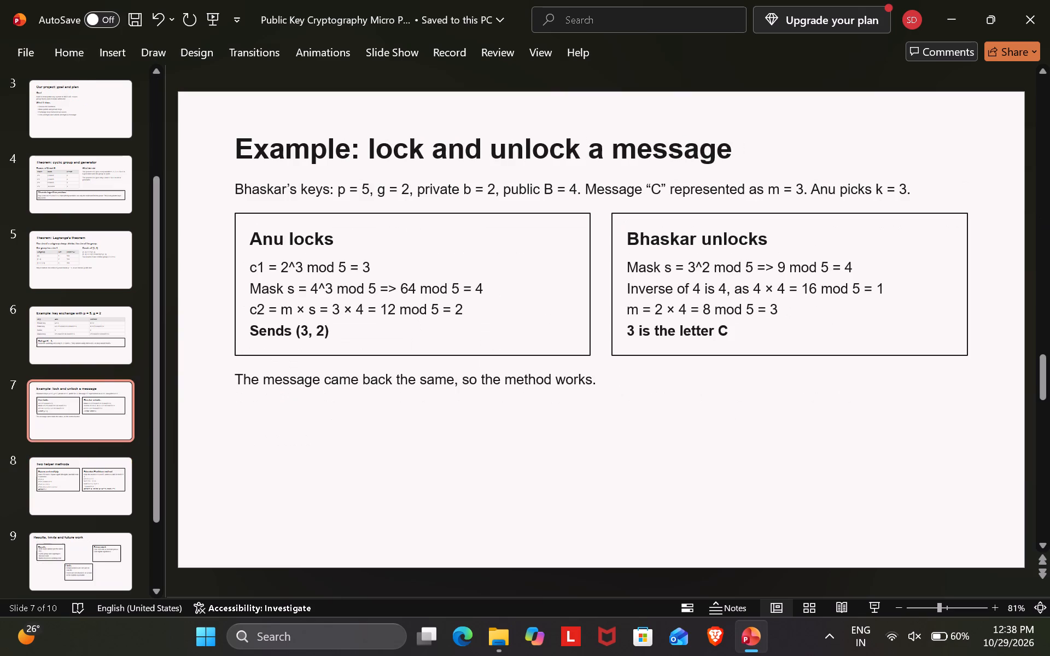
pyautogui.press('Down')
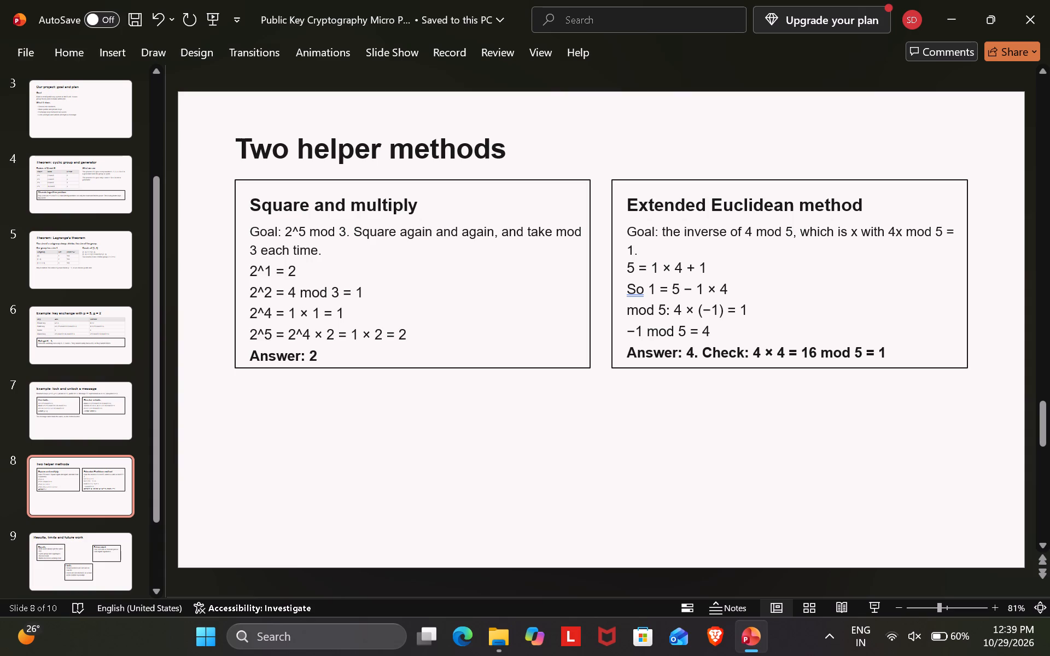
pyautogui.press('Down')
pyautogui.press('Up')
pyautogui.press('Up')
pyautogui.press('Down')
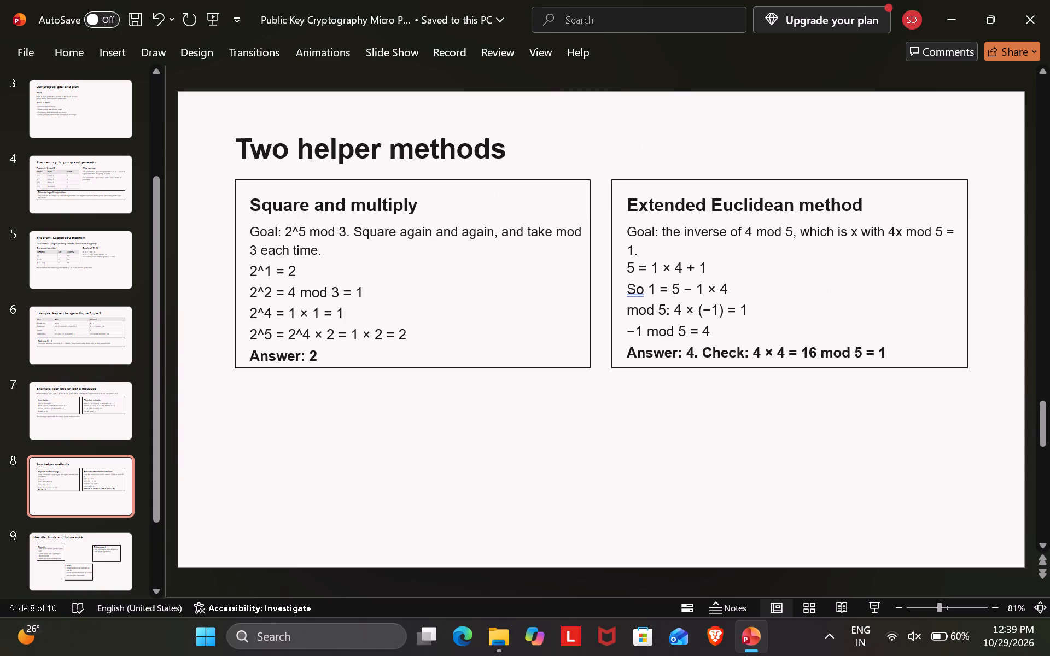